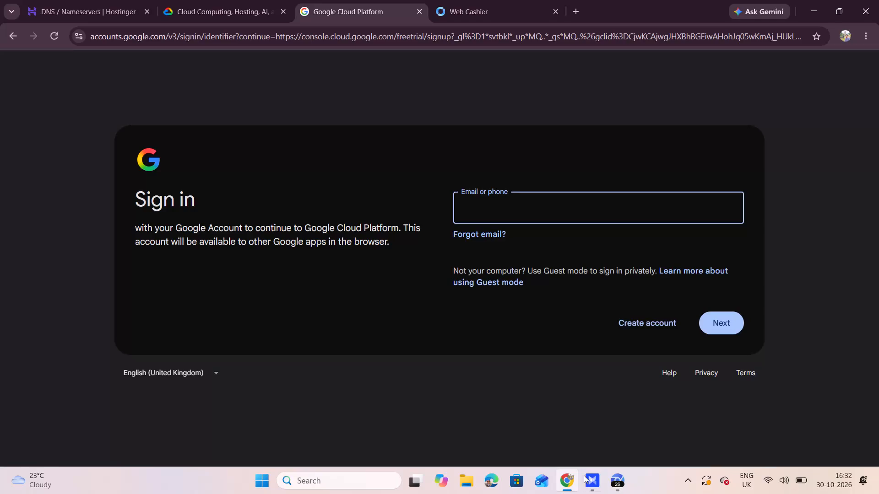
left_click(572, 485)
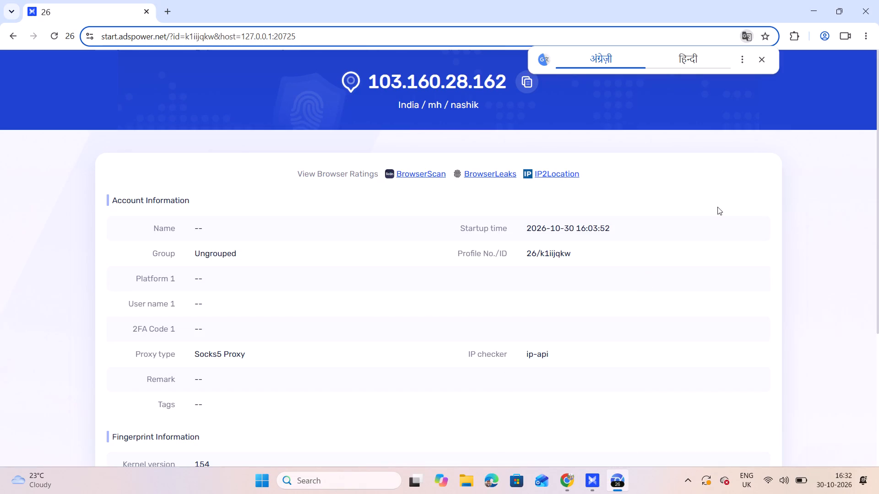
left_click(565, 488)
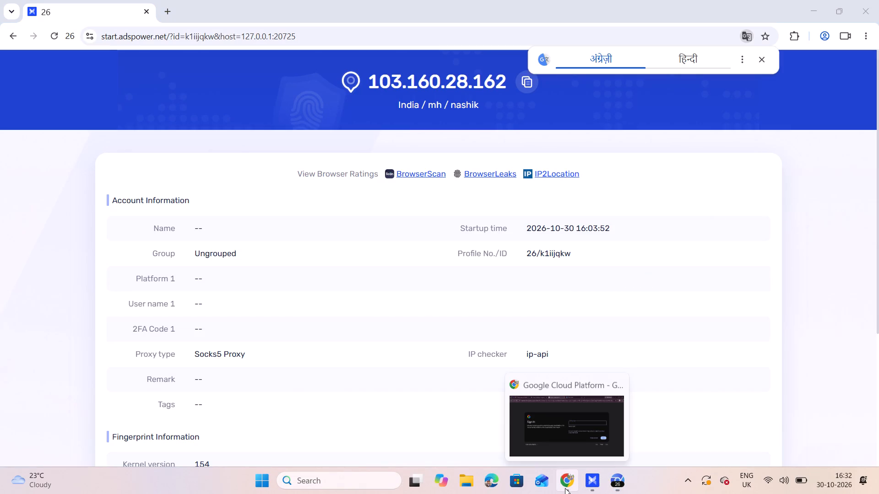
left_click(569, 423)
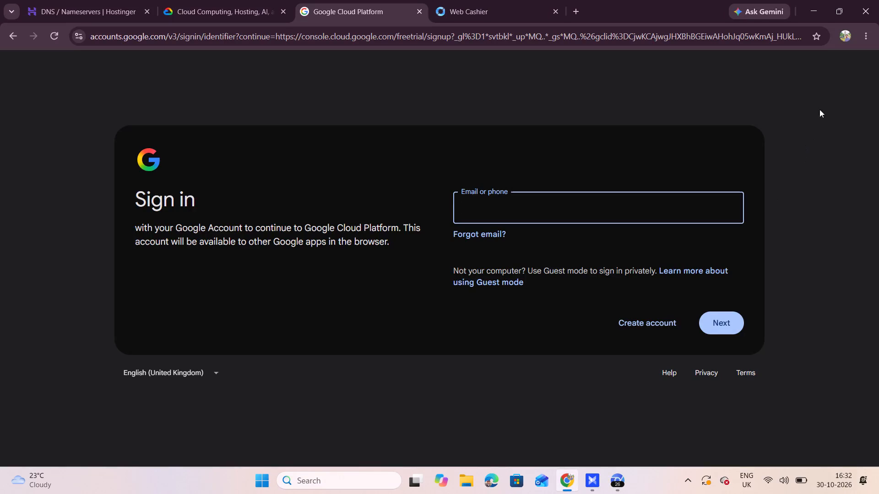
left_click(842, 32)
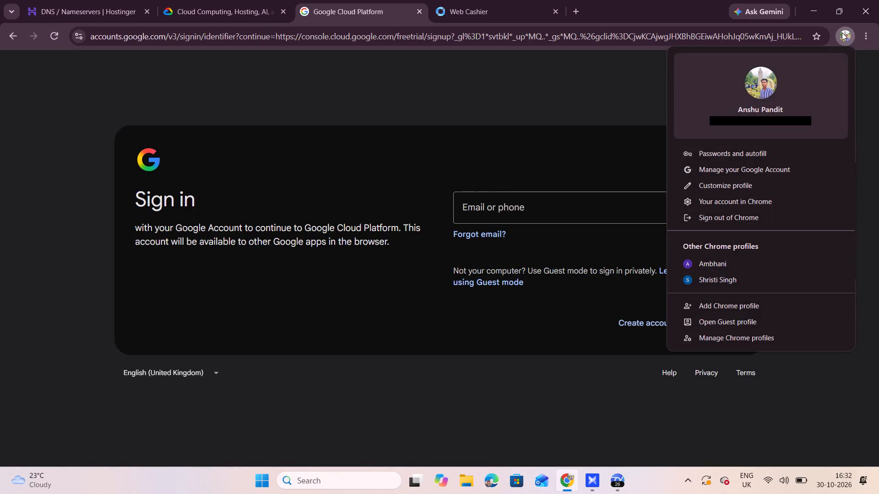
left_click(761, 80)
Open a new browser tab, search Google for hostinger and open the Hostinger web hosting site.
left_click(576, 8)
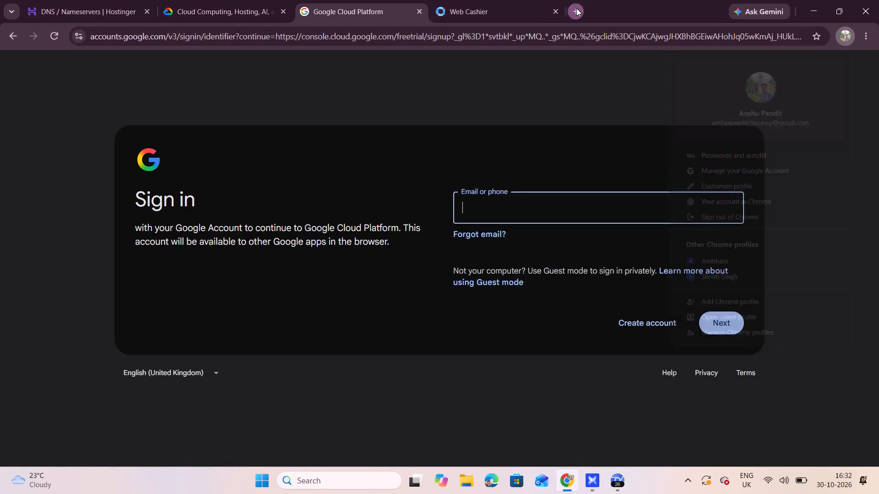
left_click(328, 205)
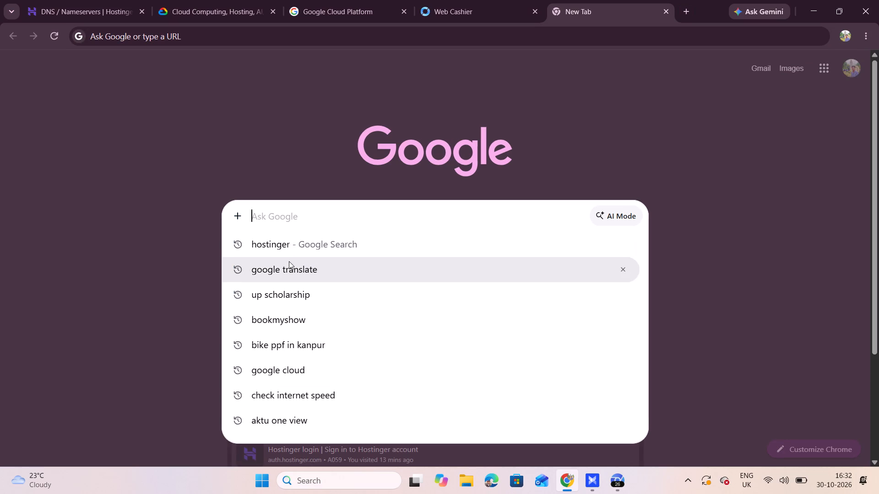
left_click(292, 251)
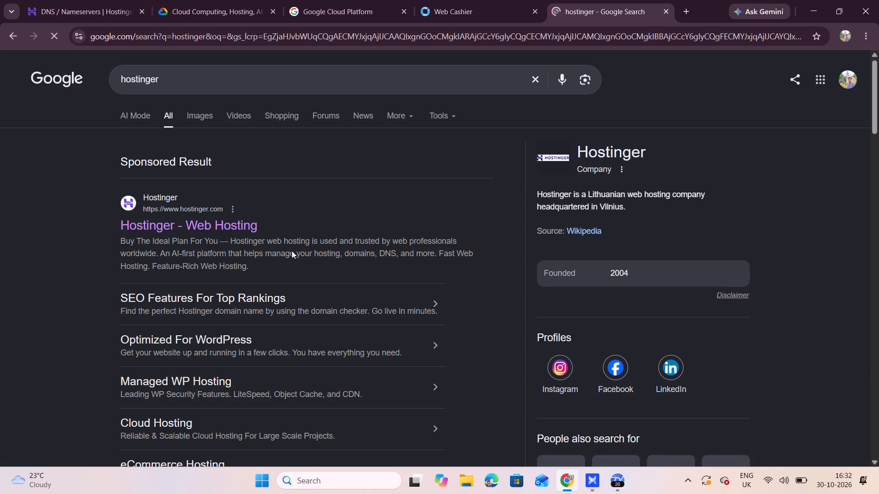
left_click(179, 227)
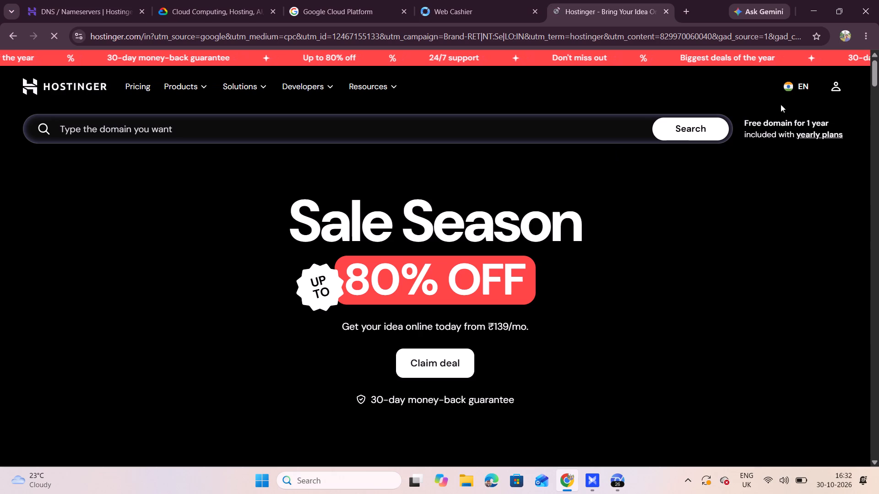
Open the Hostinger account login to reach the hPanel dashboard.
left_click(831, 89)
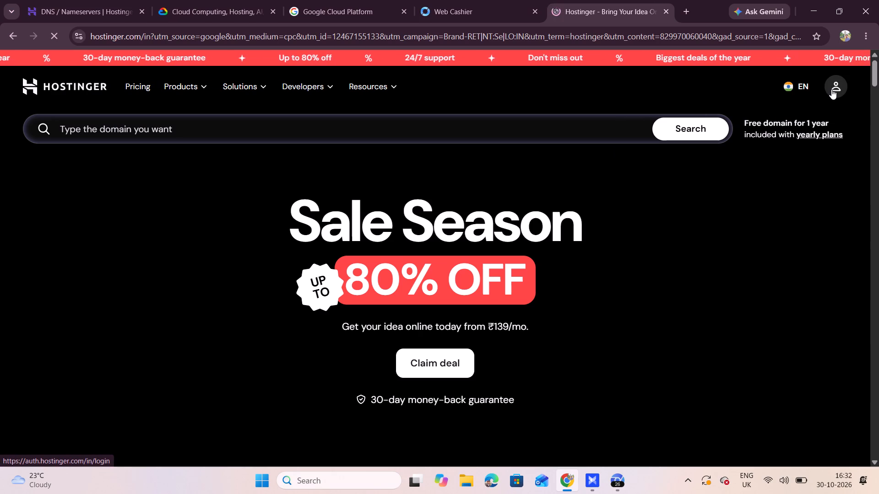
left_click(831, 89)
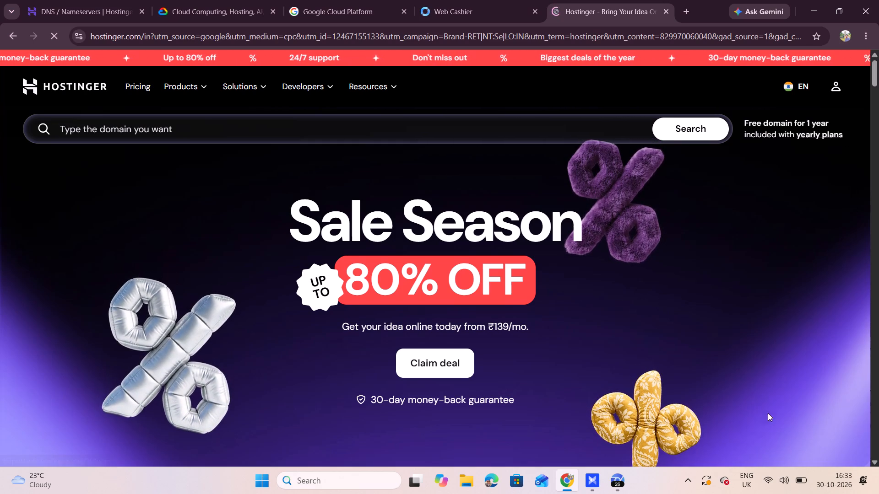
Connect the computer to the open Wi-Fi network Nothing Phone (3a)_6120 and return to the hPanel page.
left_click(770, 492)
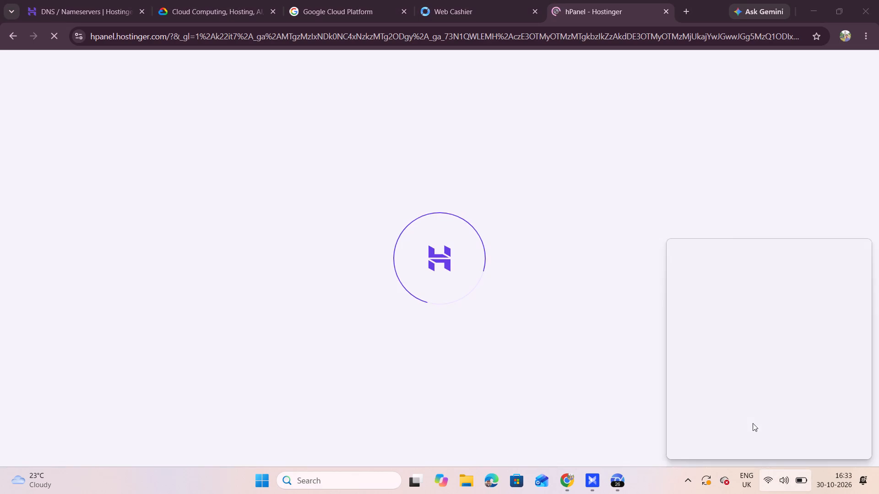
left_click(716, 277)
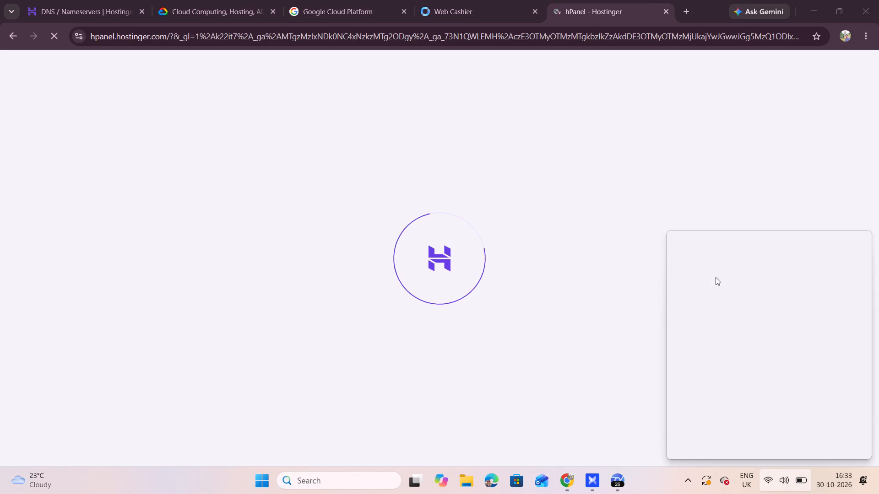
left_click_drag(716, 277, 701, 317)
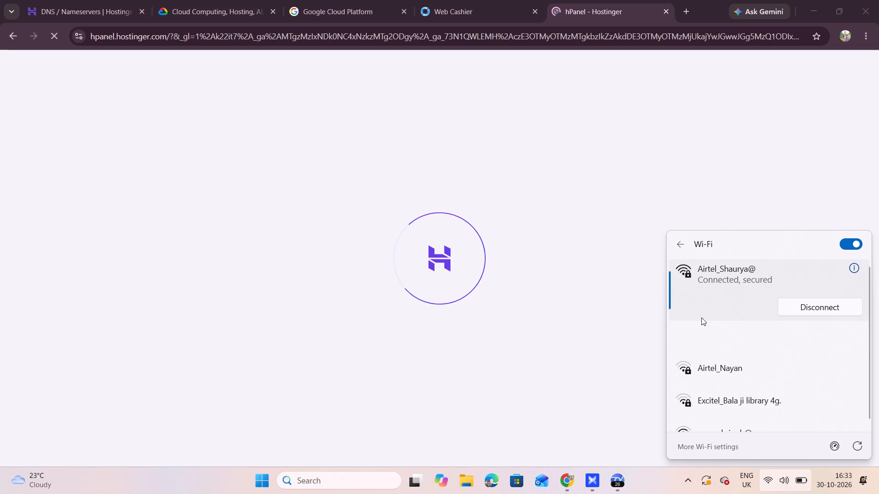
left_click_drag(701, 317, 701, 323)
left_click(707, 335)
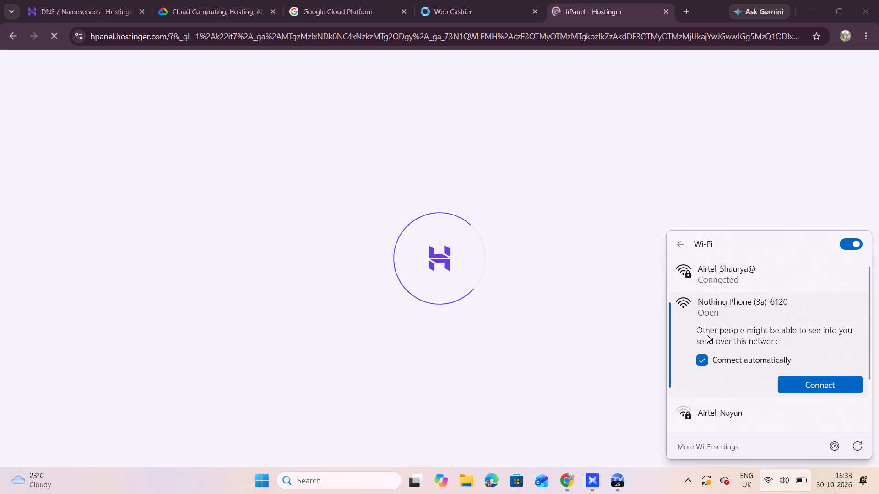
left_click(804, 383)
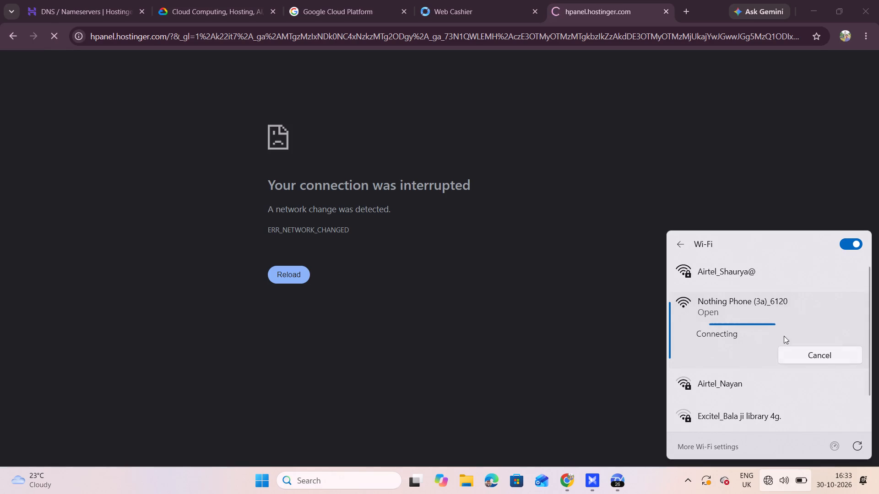
left_click(749, 298)
left_click(558, 267)
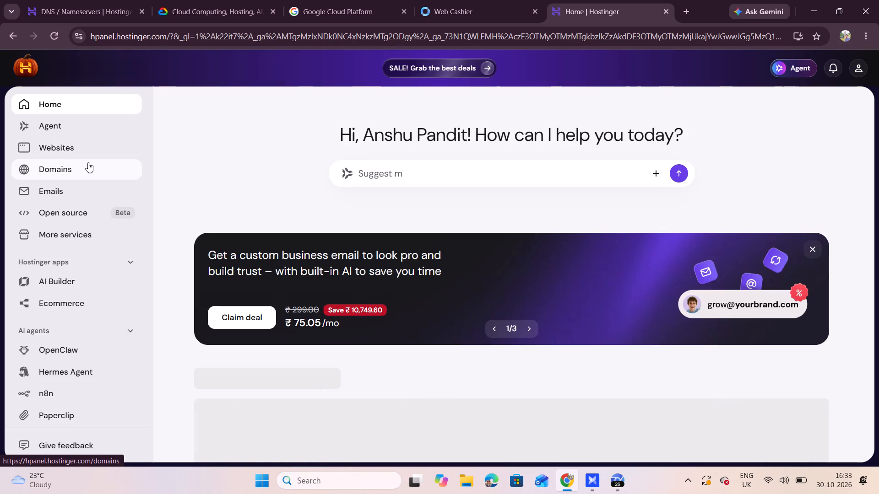
Go to the domain portfolio in Hostinger and open the page for getting a new domain.
left_click(61, 169)
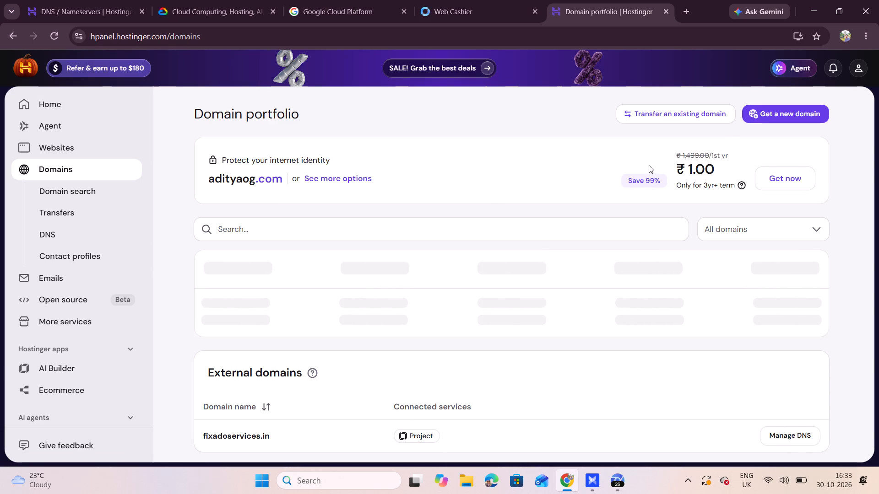
scroll(496, 202, "up", 1)
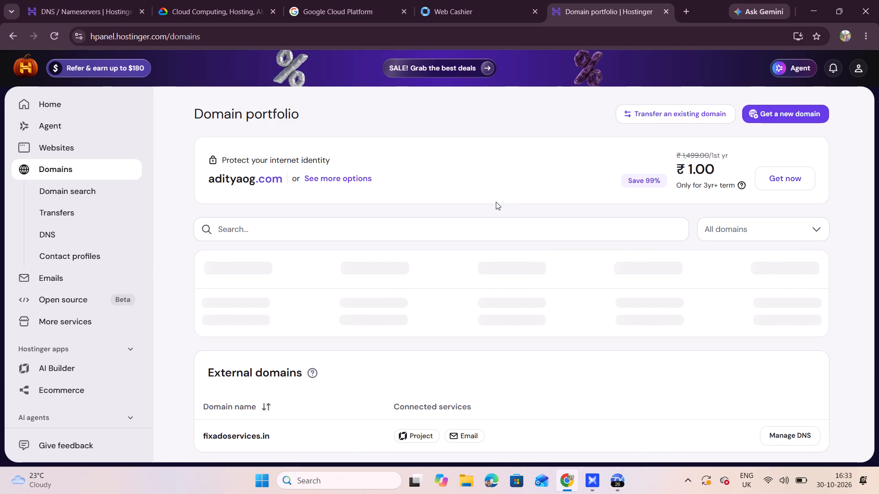
scroll(496, 202, "up", 1)
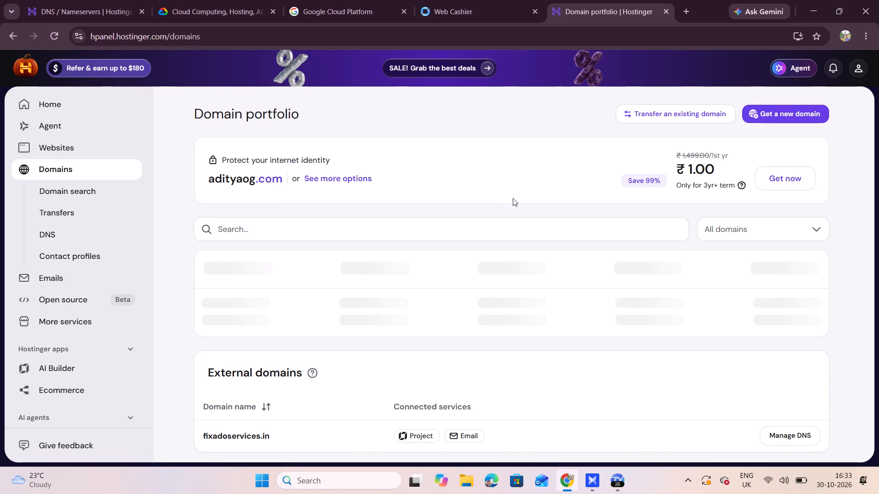
left_click(771, 108)
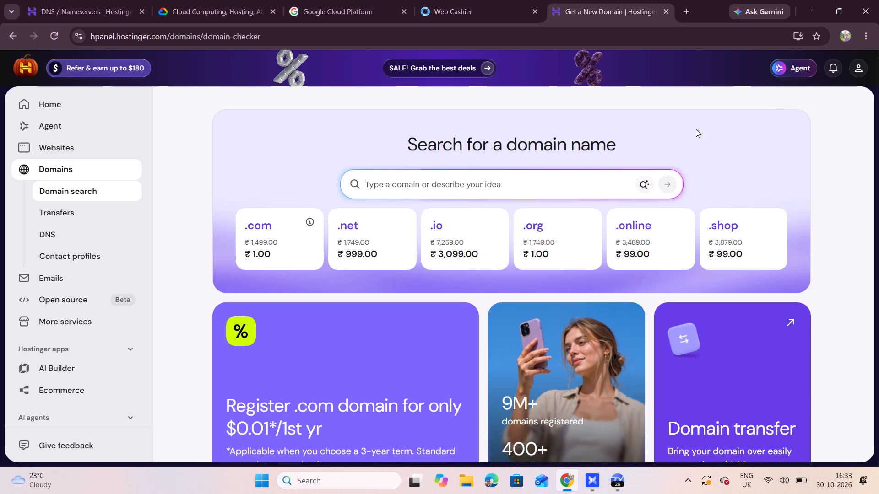
Search for the domain name shivammopc.online.
left_click(552, 189)
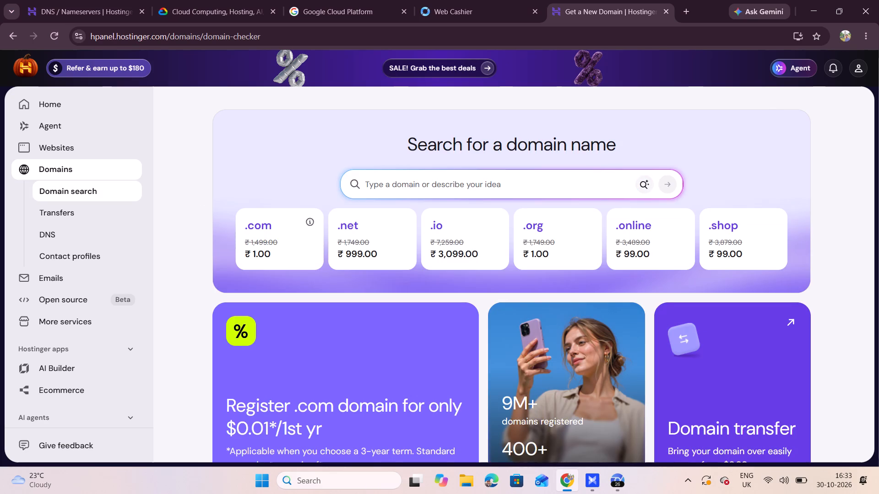
left_click(520, 188)
type("ARAED")
key("BackSpace")
key("BackSpace")
key("BackSpace")
key("BackSpace")
key("BackSpace")
key("BackSpace")
key("BackSpace")
key("BackSpace")
key("BackSpace")
key("BackSpace")
key("BackSpace")
key("BackSpace")
key("BackSpace")
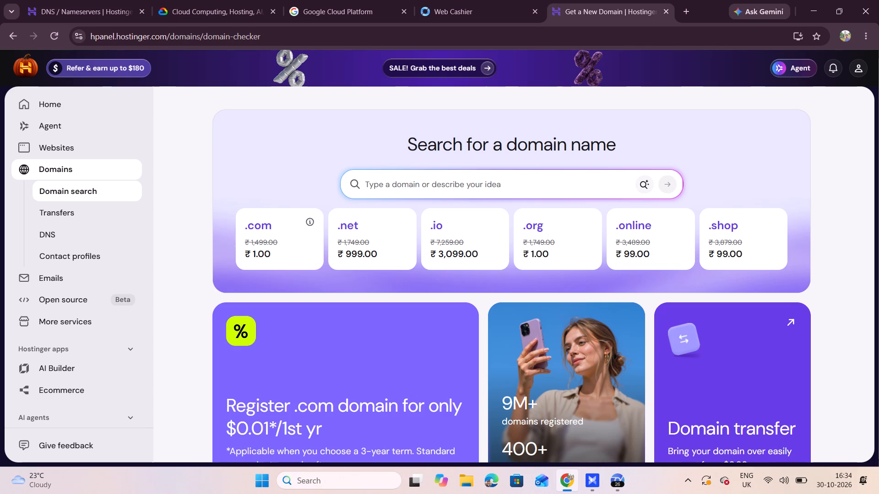
type("ssh")
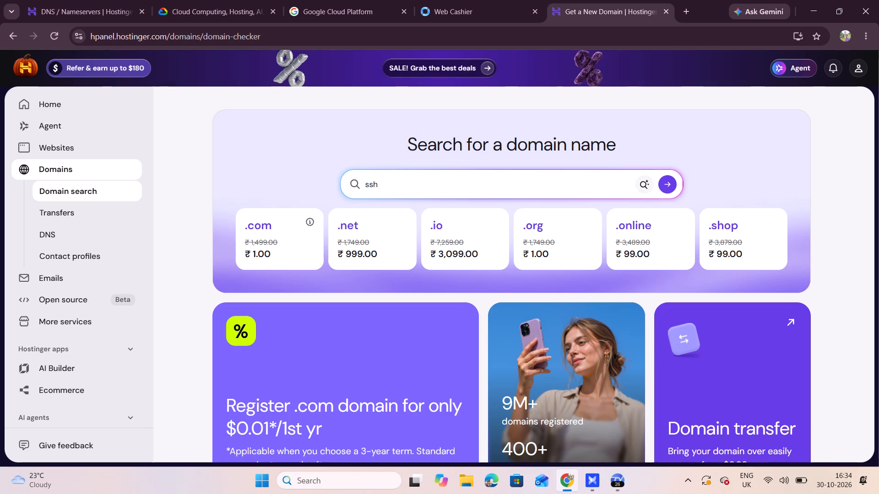
key("BackSpace")
key("BackSpace")
type("hivamm")
type("opc")
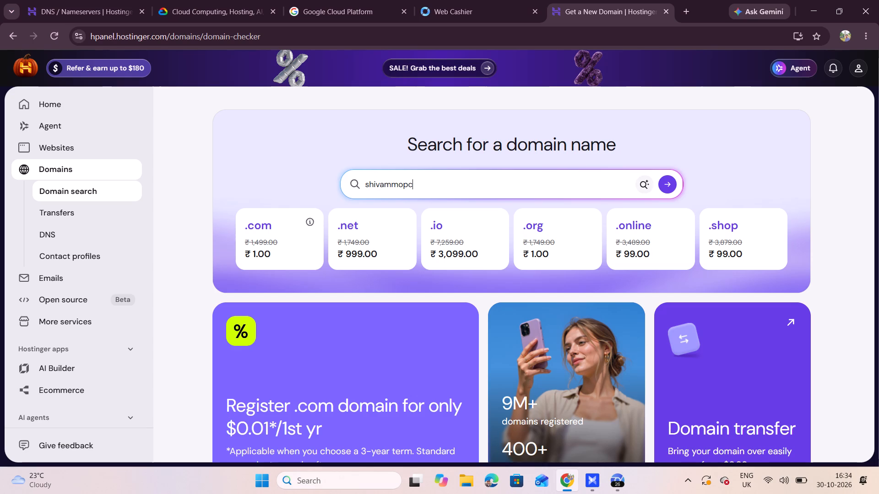
type(".online")
key("Return")
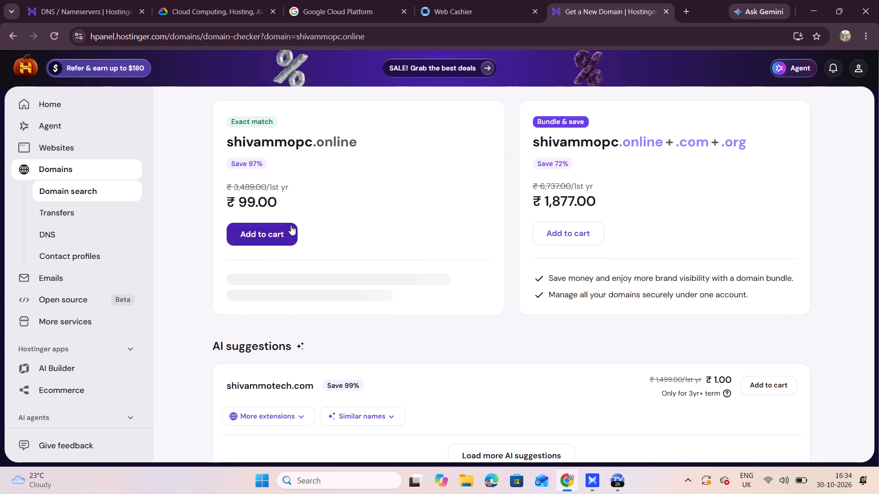
Add shivammopc.online to the cart for 1 year, check out and submit the payment with the saved UPI method.
left_click(291, 225)
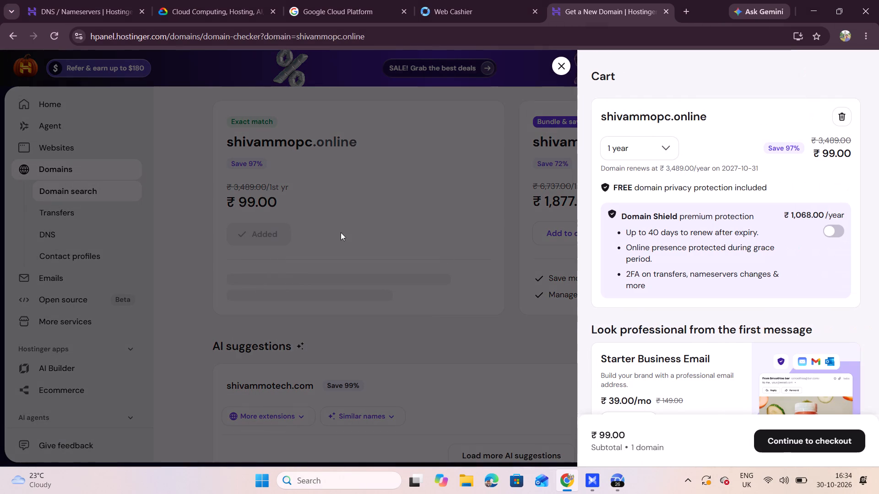
left_click(772, 439)
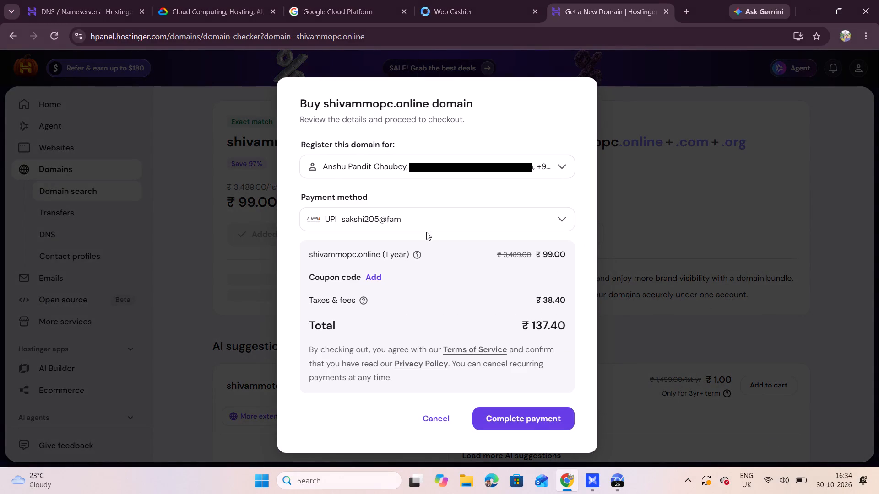
left_click(520, 419)
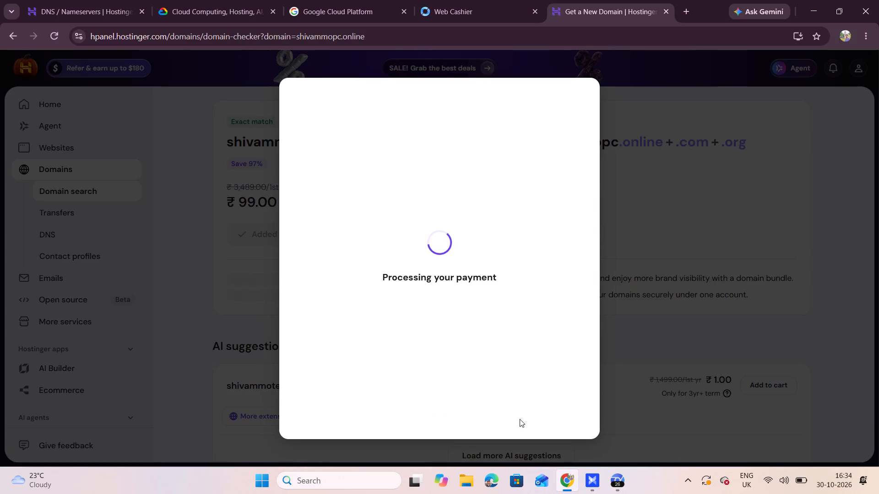
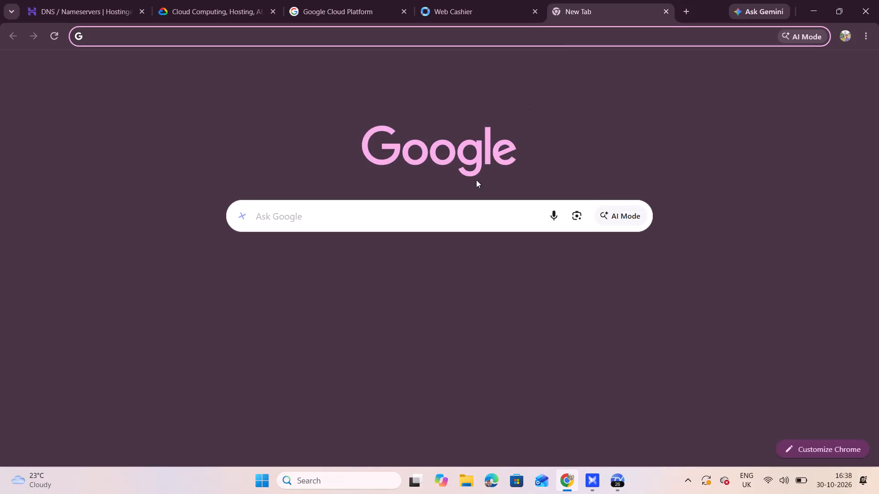
Search Google for hostinger, open the Hostinger web hosting site and enter the account dashboard.
left_click(424, 208)
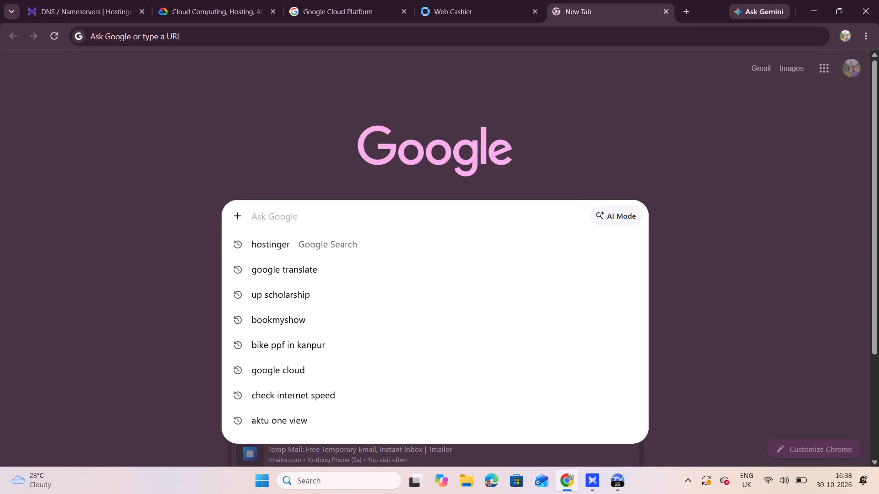
left_click(351, 251)
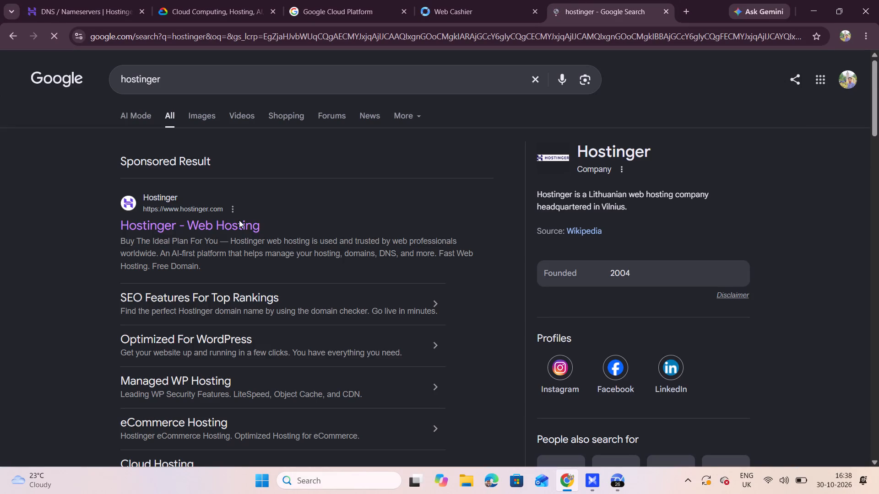
left_click(239, 220)
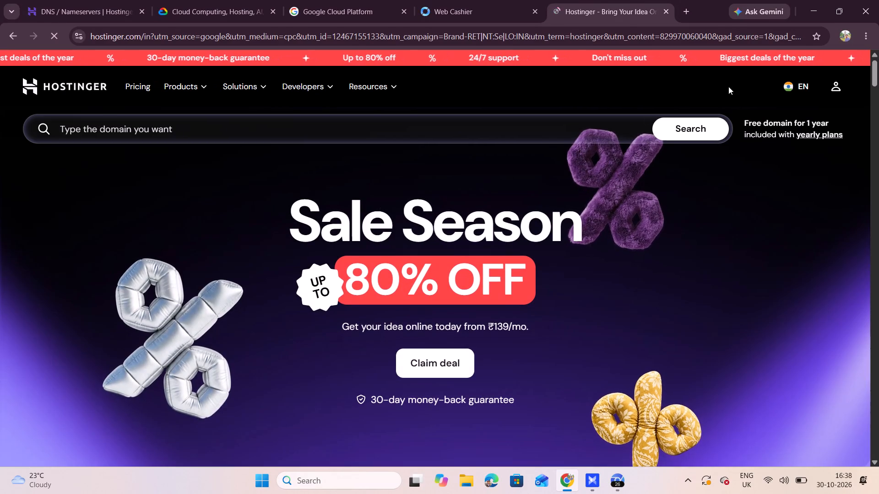
left_click(834, 83)
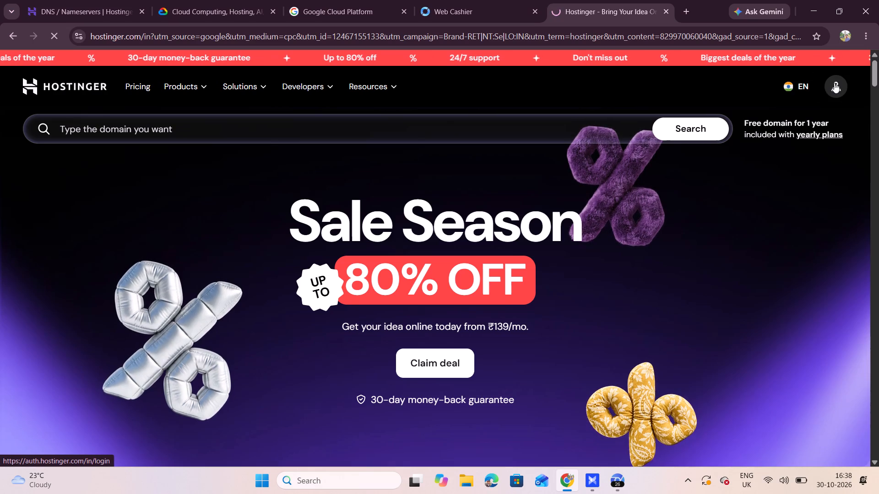
left_click(834, 83)
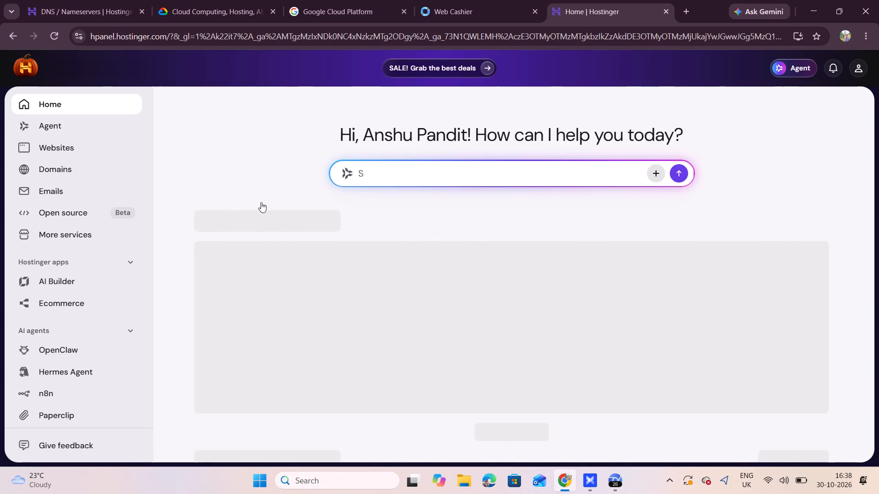
Open the domain portfolio in the Hostinger account.
left_click(72, 167)
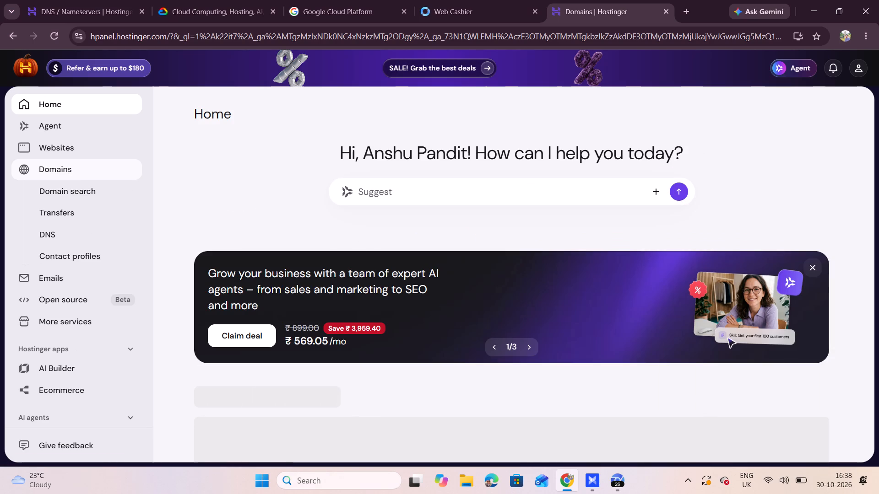
left_click(80, 172)
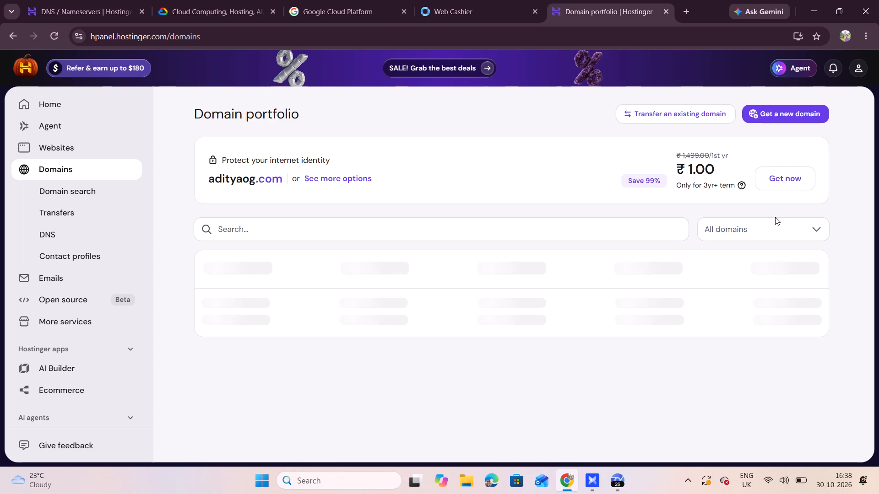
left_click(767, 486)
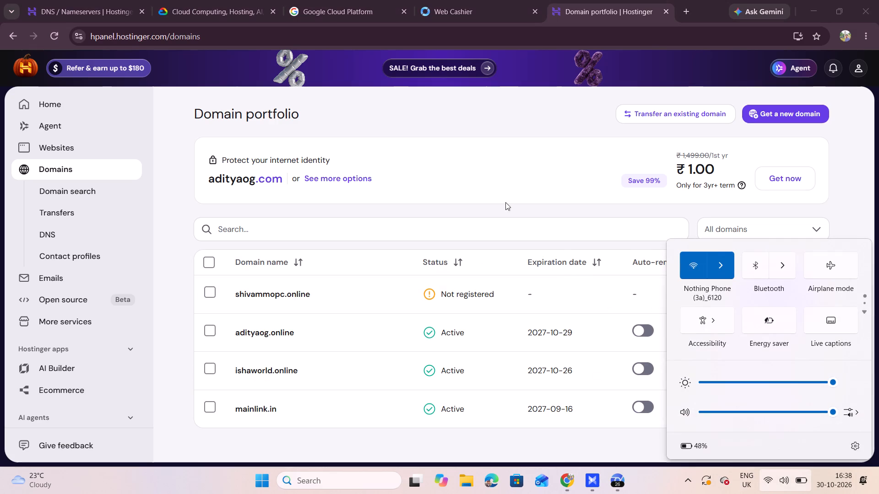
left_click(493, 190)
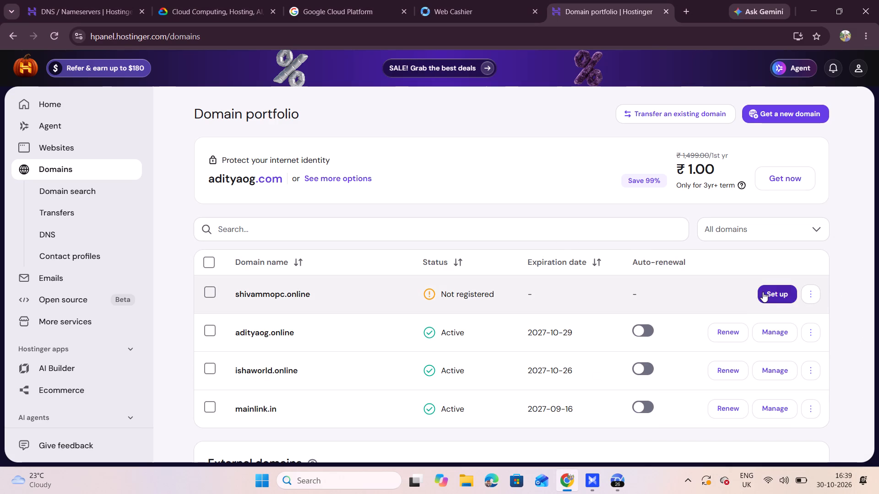
Set up shivammopc.online from the domain portfolio and register it with the existing owner details.
left_click(763, 292)
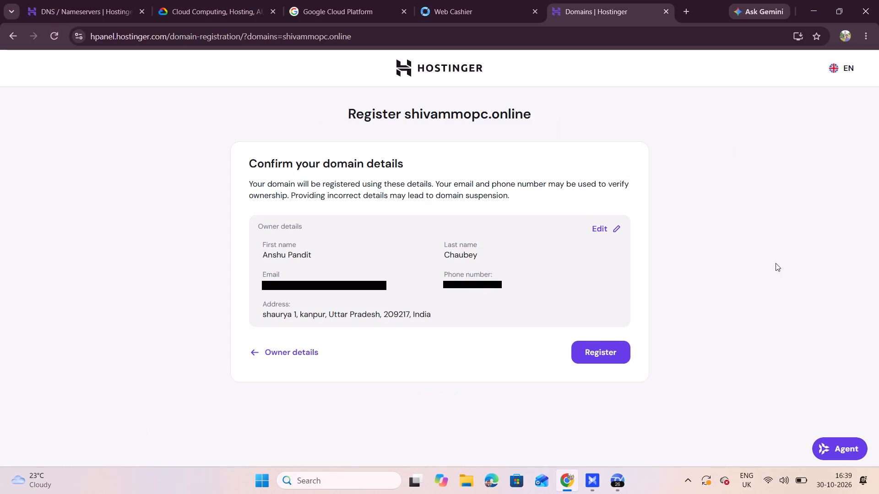
left_click(582, 354)
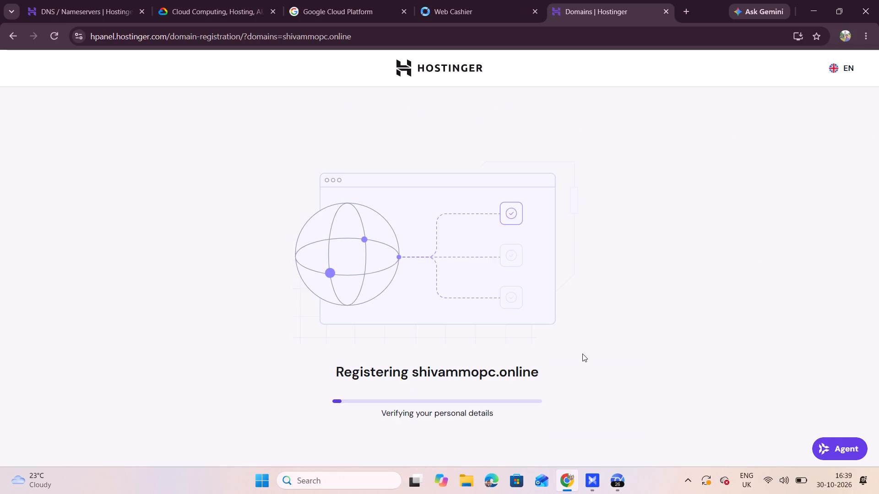
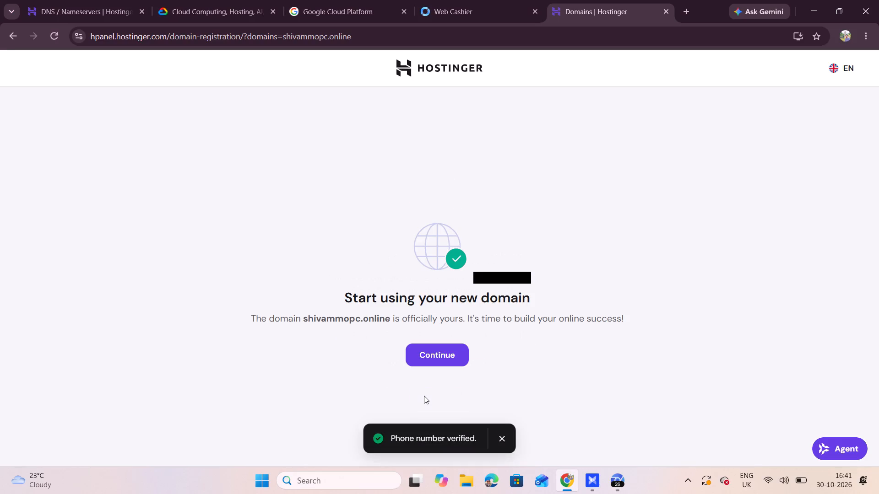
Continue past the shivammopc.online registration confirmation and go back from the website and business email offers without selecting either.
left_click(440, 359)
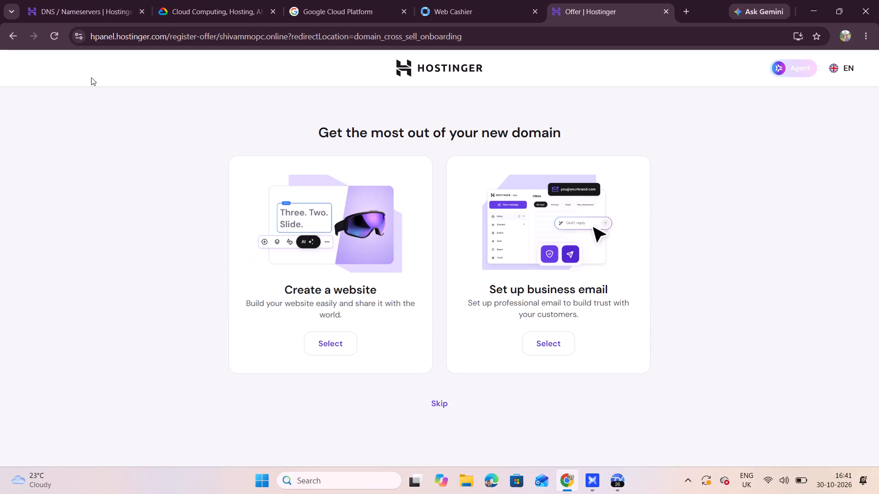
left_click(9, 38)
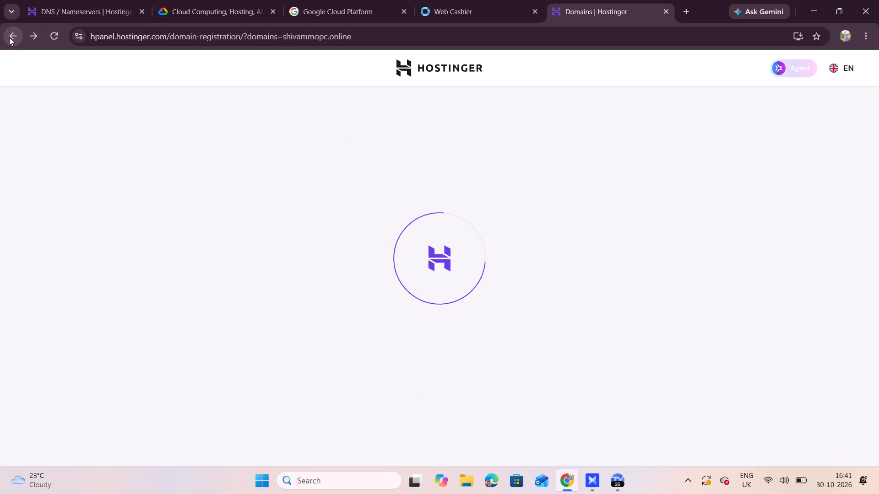
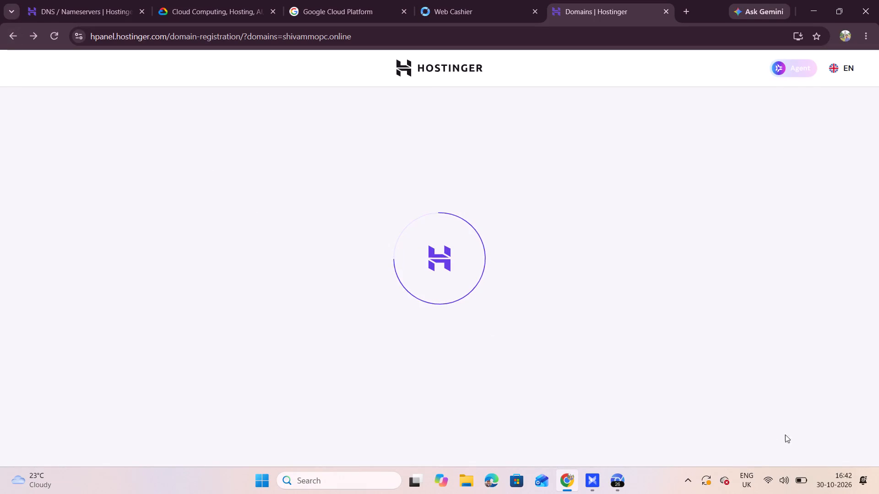
Check which Wi-Fi network the computer is connected to while the Hostinger page loads.
left_click(778, 473)
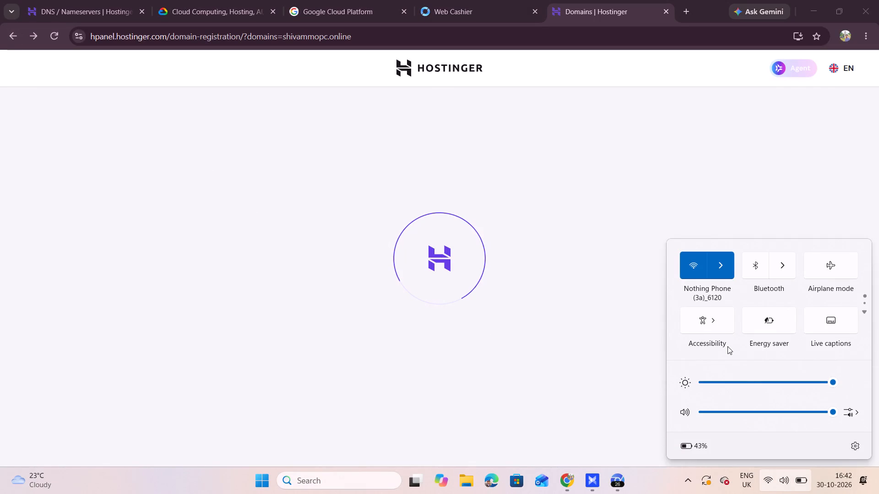
left_click(723, 281)
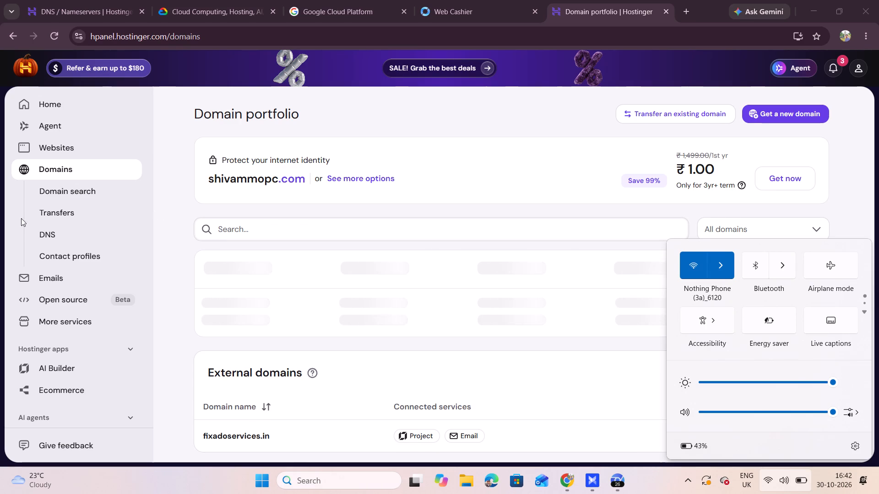
Open the DNS Zone Editor from the domain section of the Hostinger account.
left_click(50, 237)
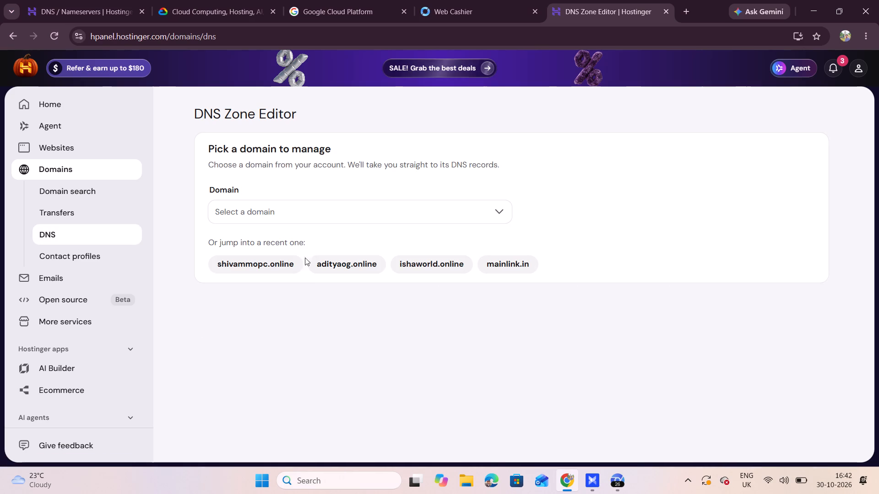
Choose shivammopc.online as the domain to manage in the DNS Zone Editor.
left_click(327, 205)
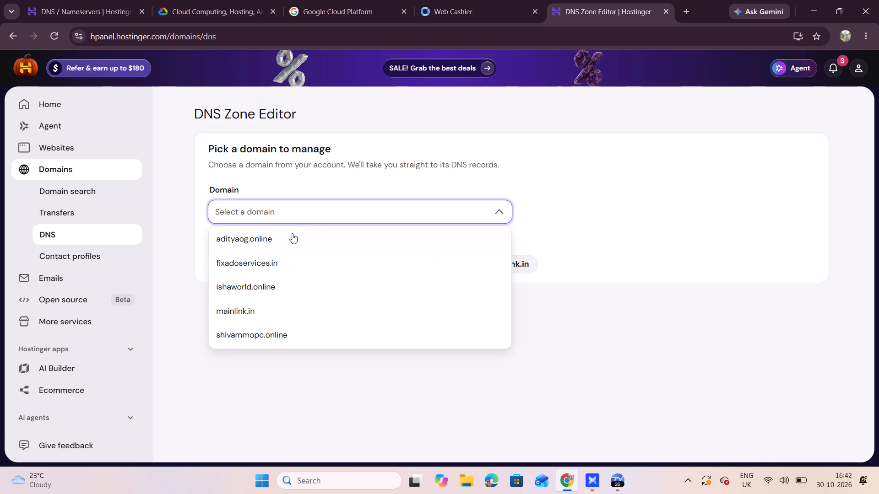
left_click(252, 332)
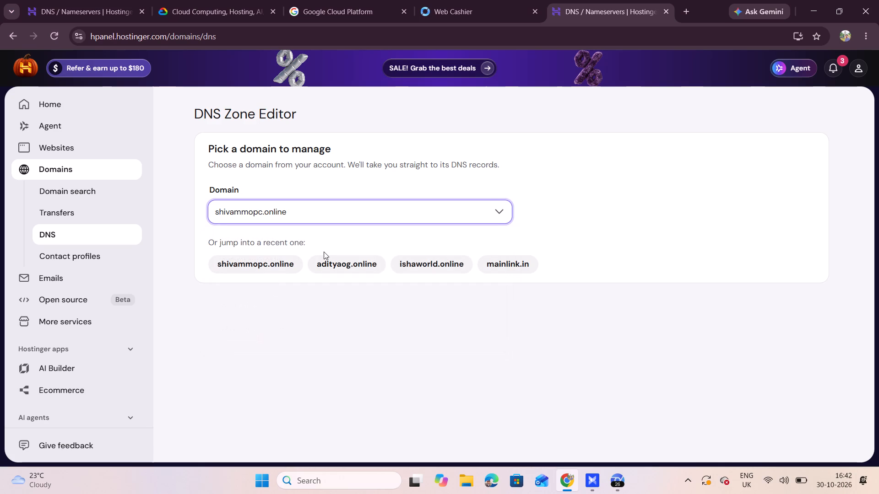
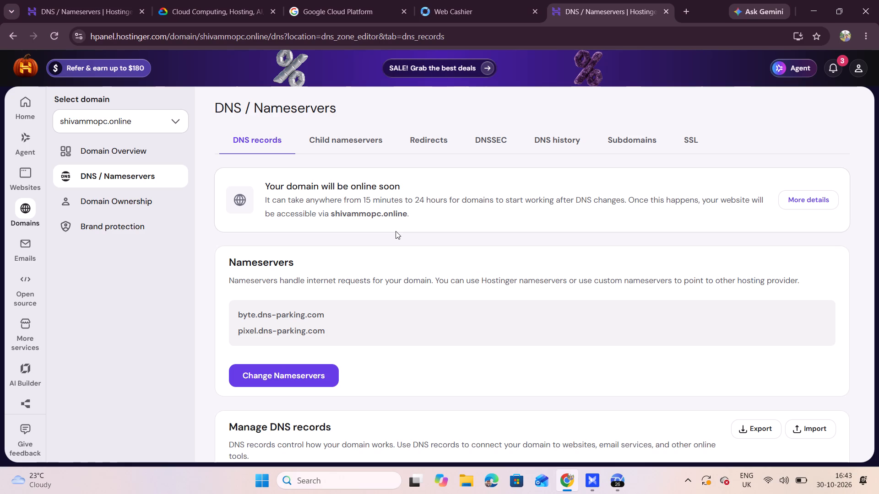
Open the nameserver change options for shivammopc.online and examine them along with the domain's existing DNS records.
left_click(273, 387)
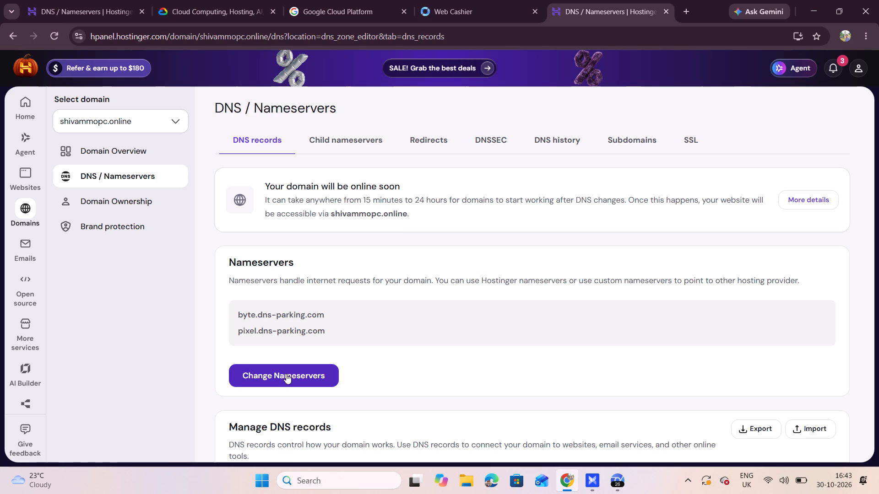
left_click(290, 371)
scroll(290, 371, "down", 2)
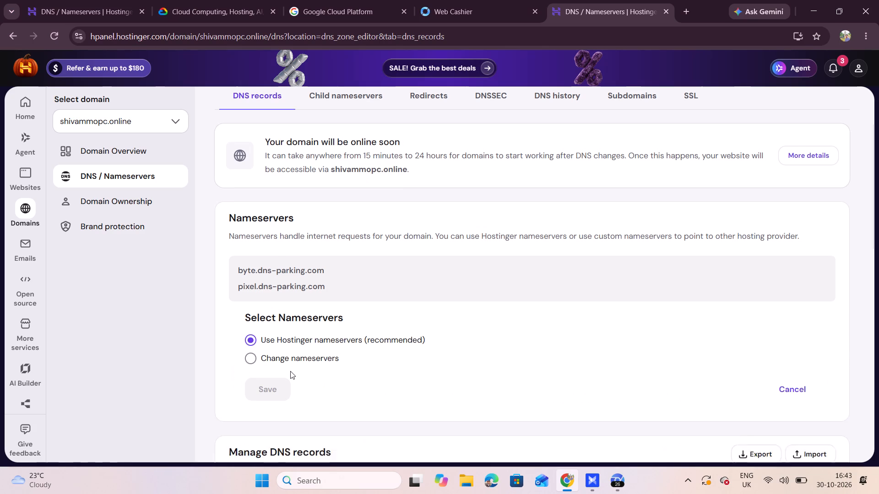
scroll(290, 371, "down", 5)
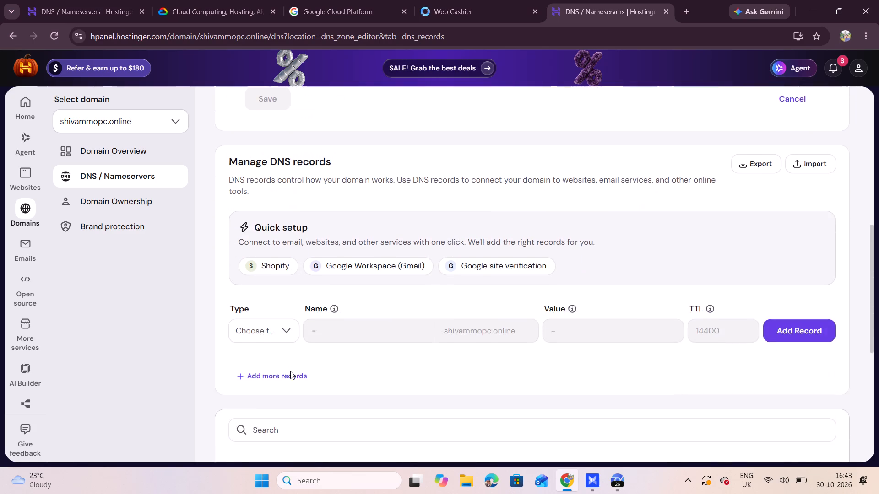
scroll(290, 371, "down", 3)
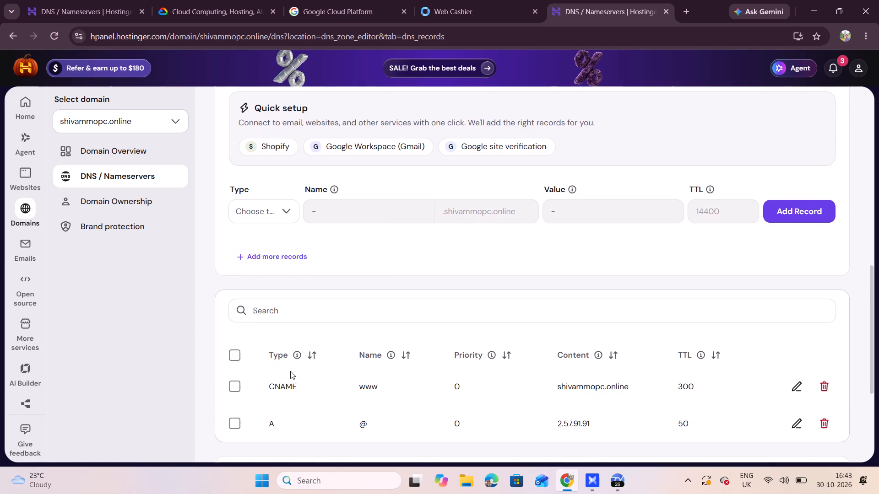
scroll(290, 371, "down", 1)
scroll(290, 371, "up", 6)
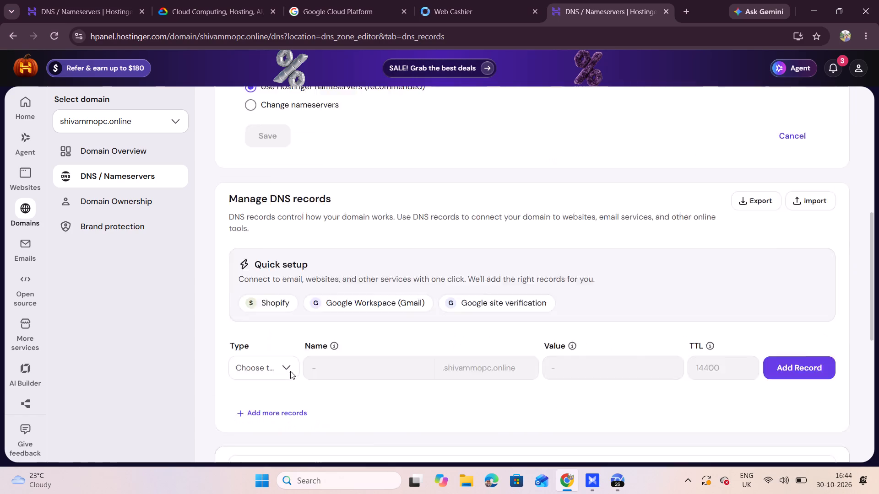
scroll(290, 371, "up", 1)
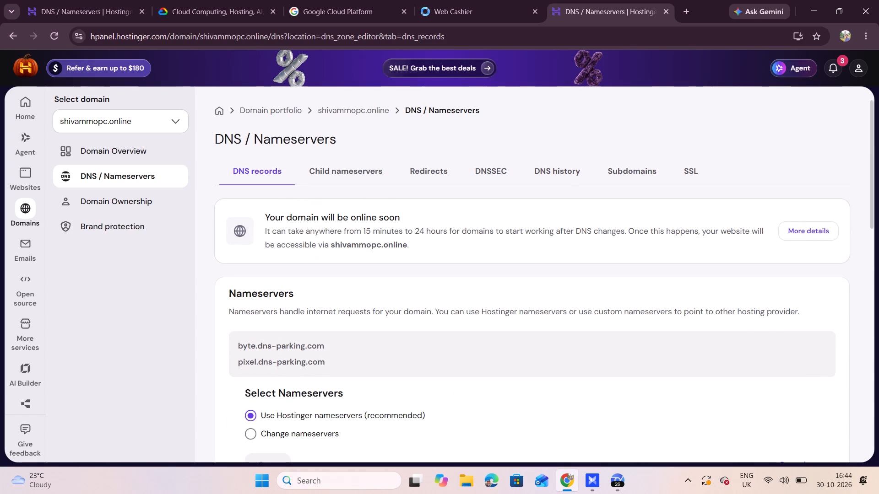
left_click(132, 130)
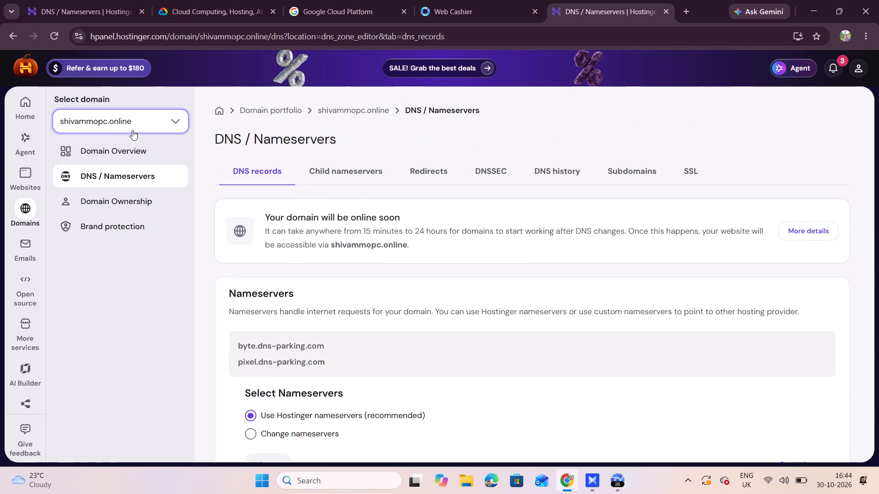
Turn off auto-renewal for shivammopc.online in the domain portfolio, cancelling its subscription without WhatsApp reminders.
left_click(25, 211)
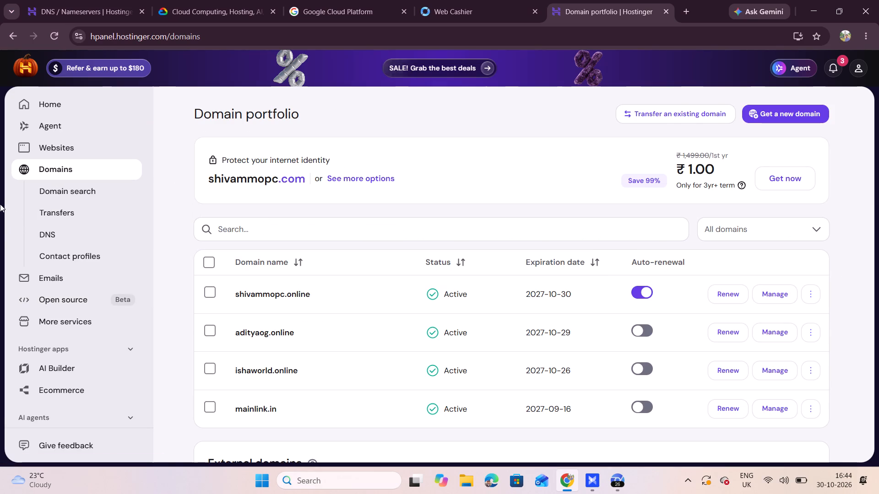
left_click(642, 291)
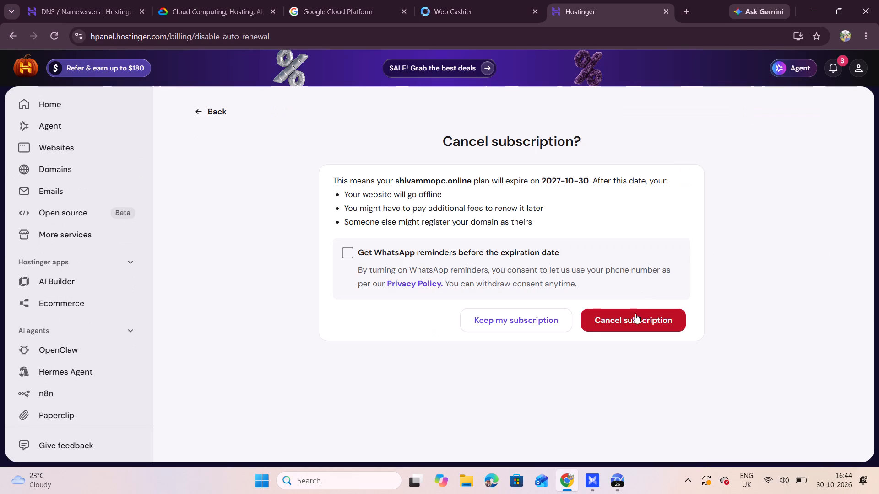
left_click(635, 314)
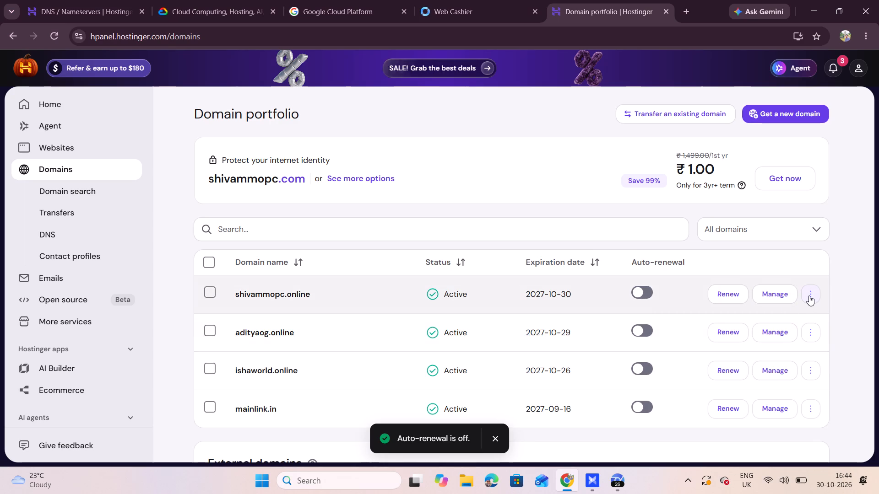
Select only shivammopc.online in the domain portfolio for a bulk action.
left_click(571, 299)
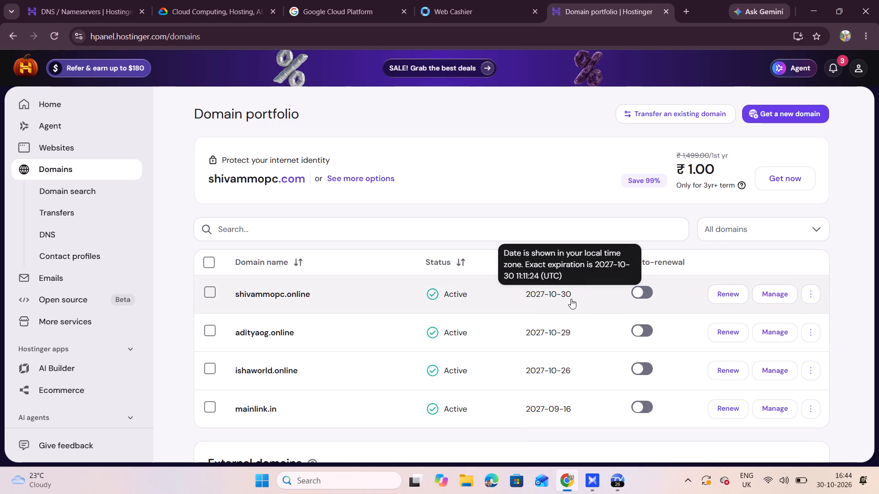
triple_click(391, 288)
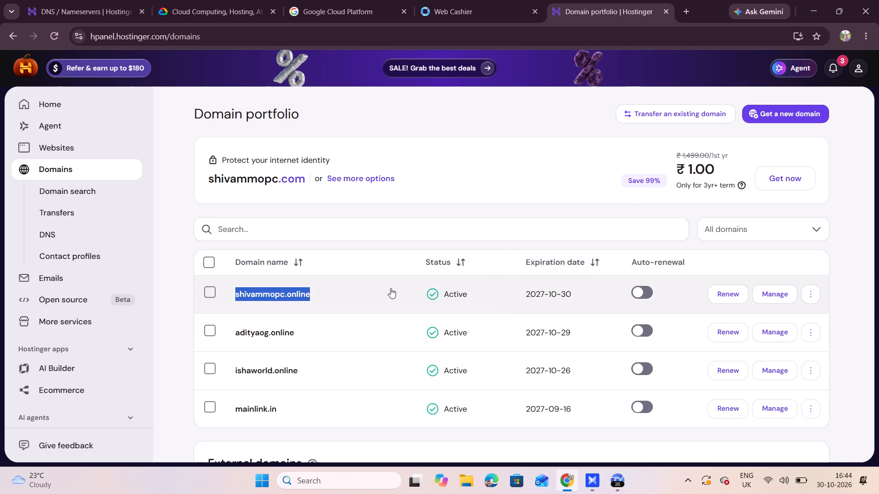
left_click(391, 288)
left_click(390, 290)
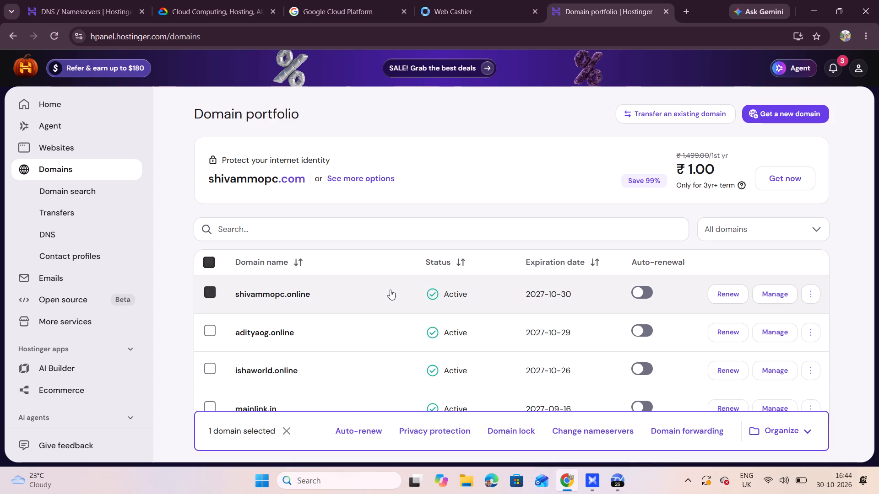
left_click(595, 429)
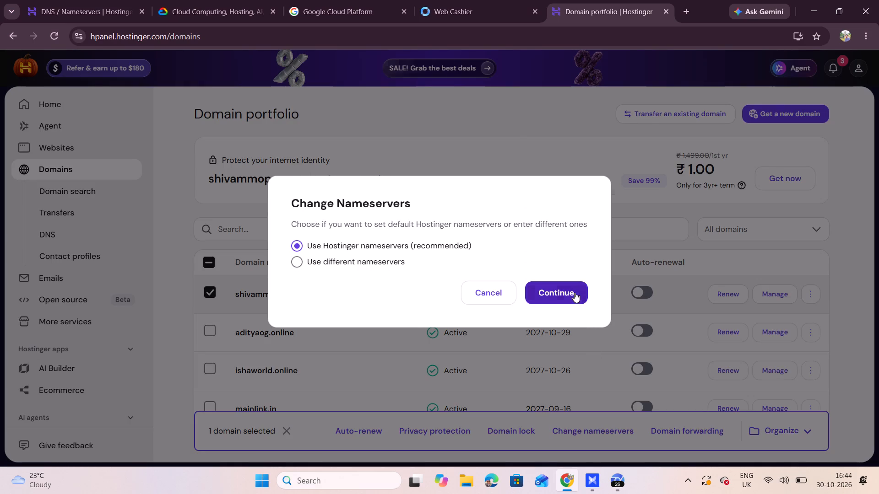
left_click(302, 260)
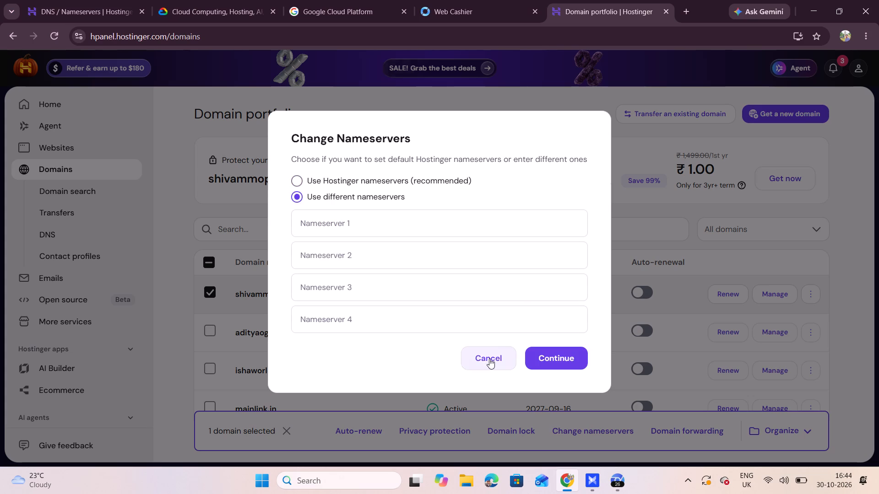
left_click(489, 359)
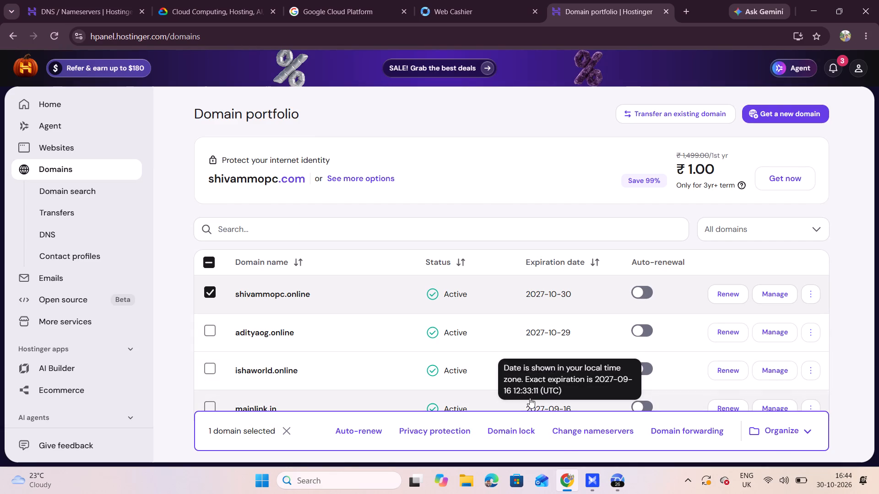
Apply the recommended Hostinger nameservers to the selected domain shivammopc.online as a bulk change.
left_click(565, 425)
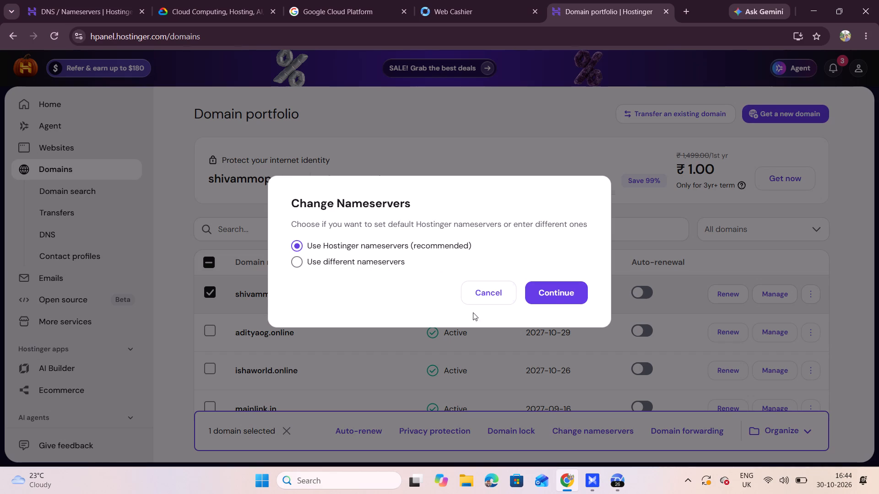
double_click(559, 284)
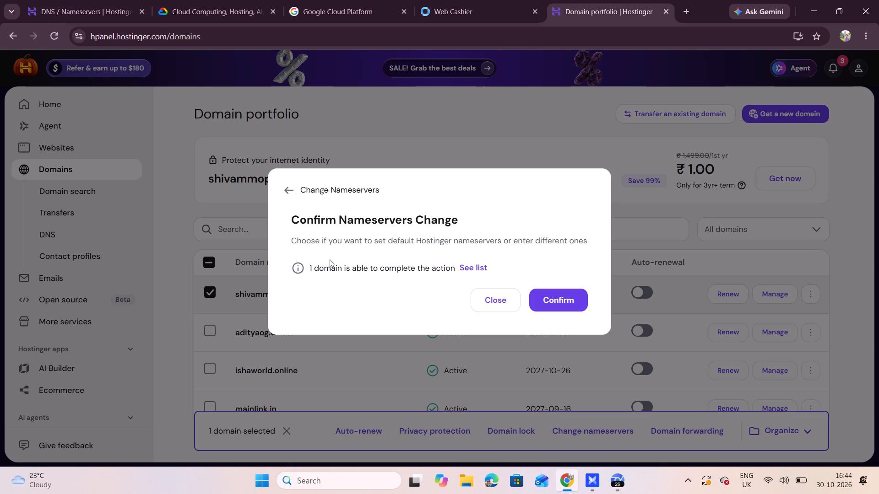
left_click(549, 301)
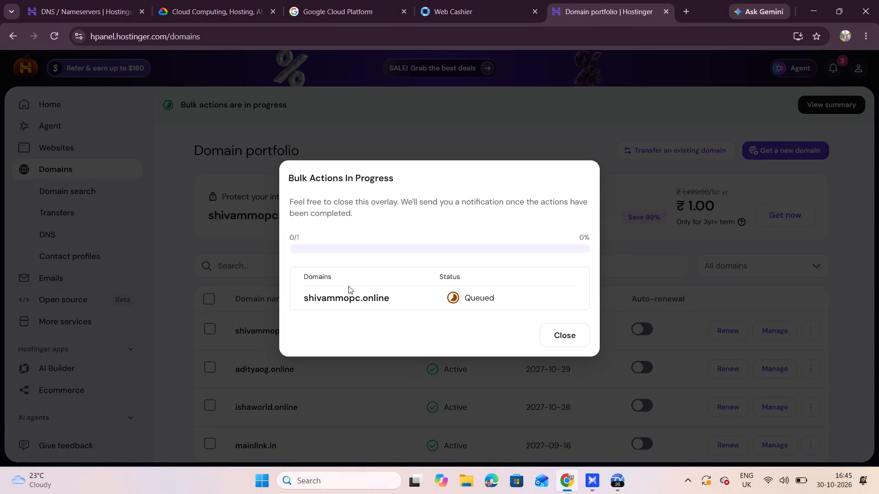
left_click(553, 329)
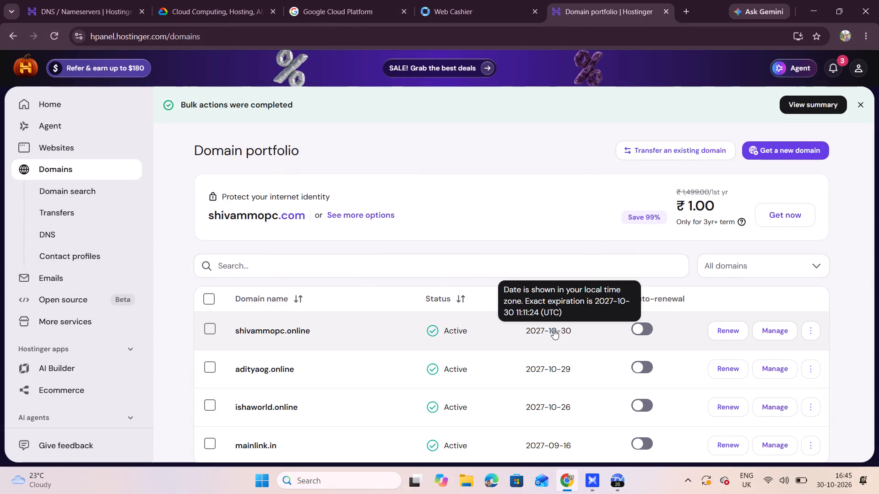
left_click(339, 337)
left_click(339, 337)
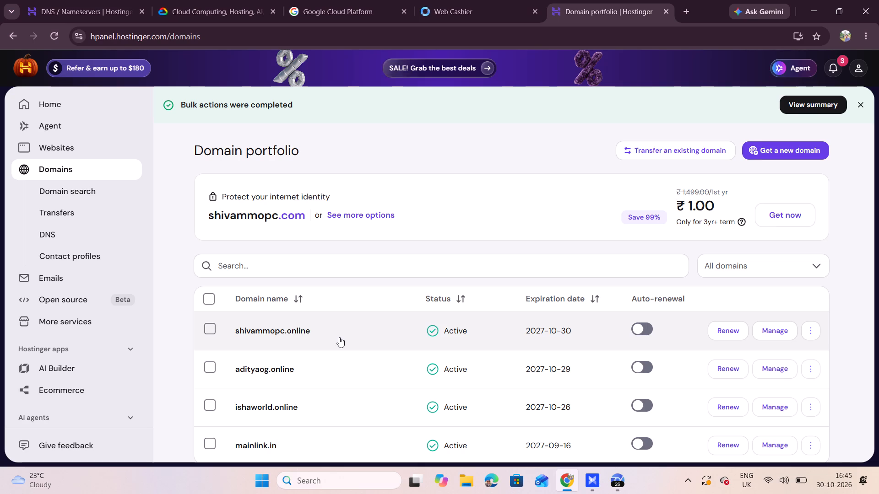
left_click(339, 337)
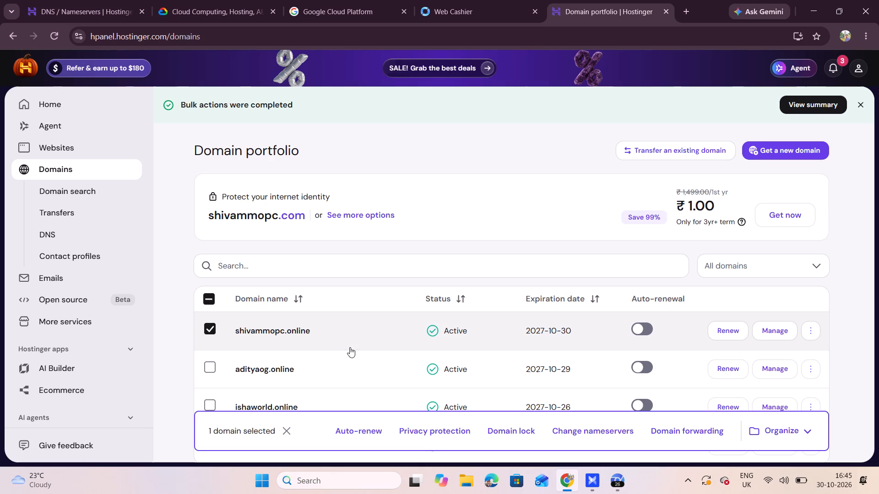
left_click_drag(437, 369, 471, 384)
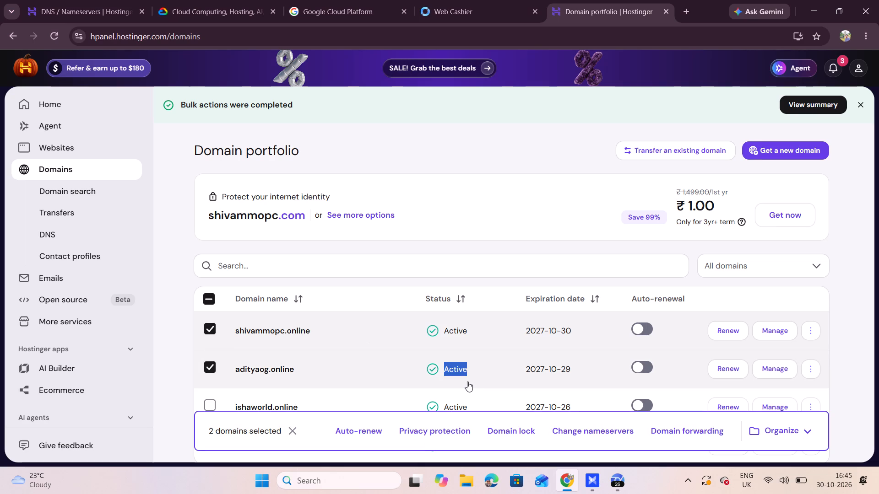
Open the DNS Zone Editor and choose shivammopc.online as the domain to manage.
left_click(42, 228)
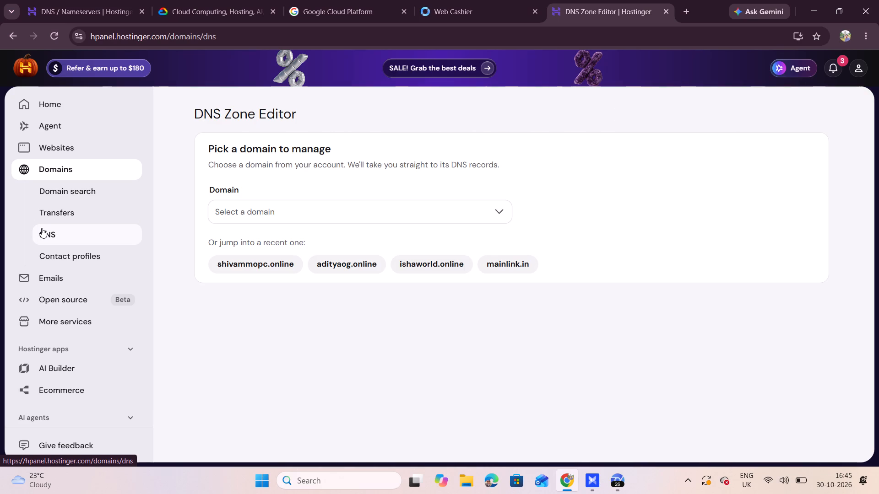
left_click(235, 266)
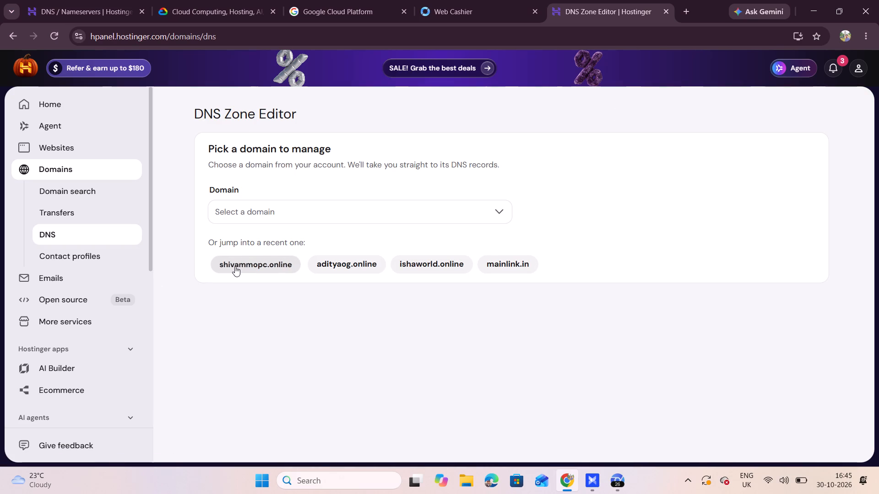
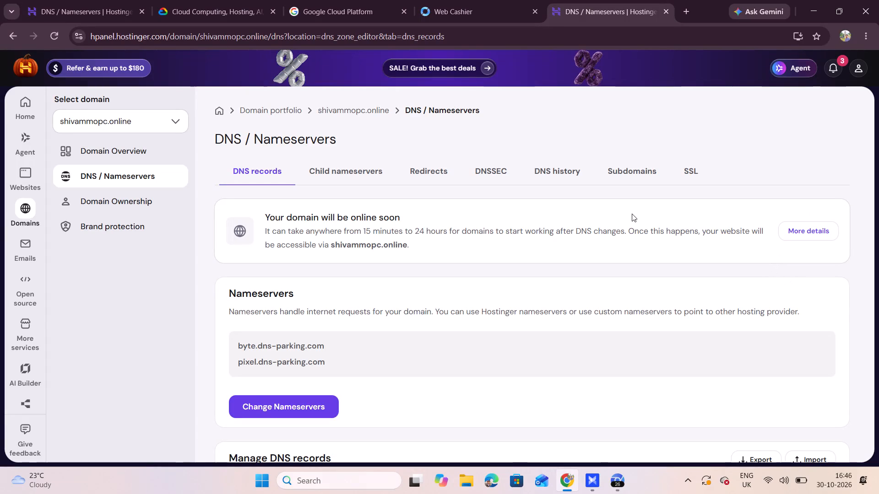
From the domain portfolio, start getting a new domain and search for the name ayuhhhhocr.online.
left_click(23, 210)
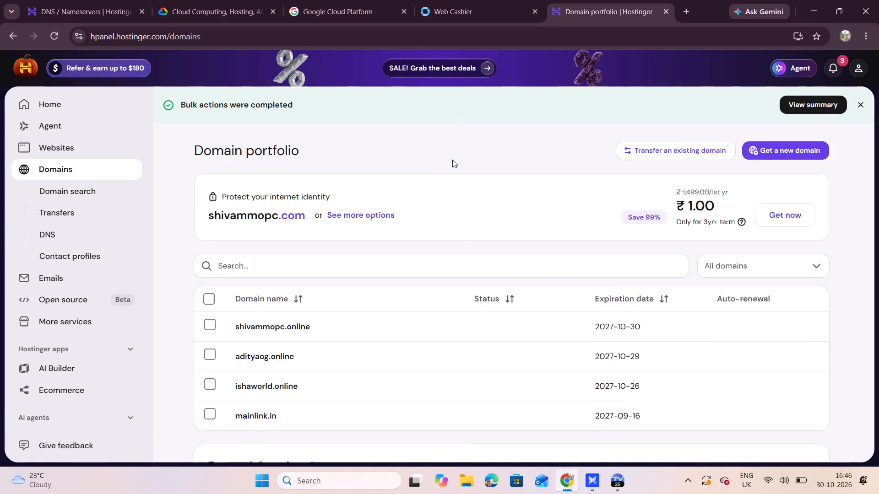
left_click(775, 146)
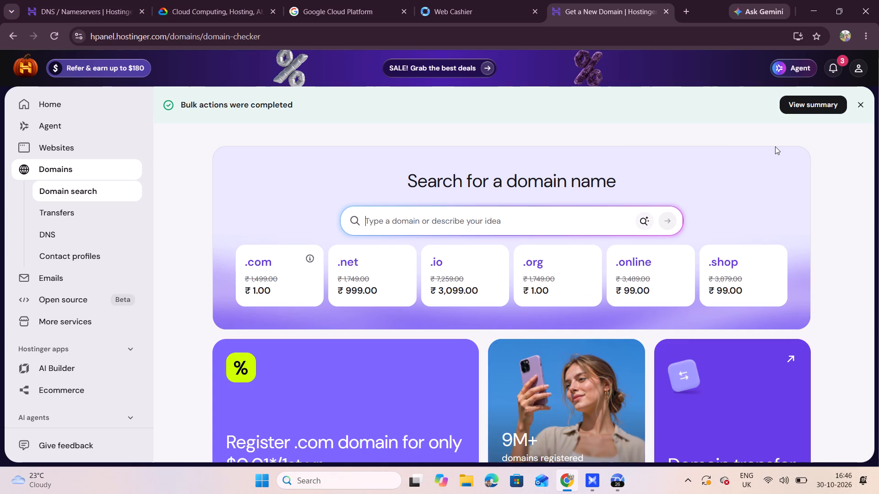
left_click(538, 216)
type("ay")
key("u")
type("hhhh")
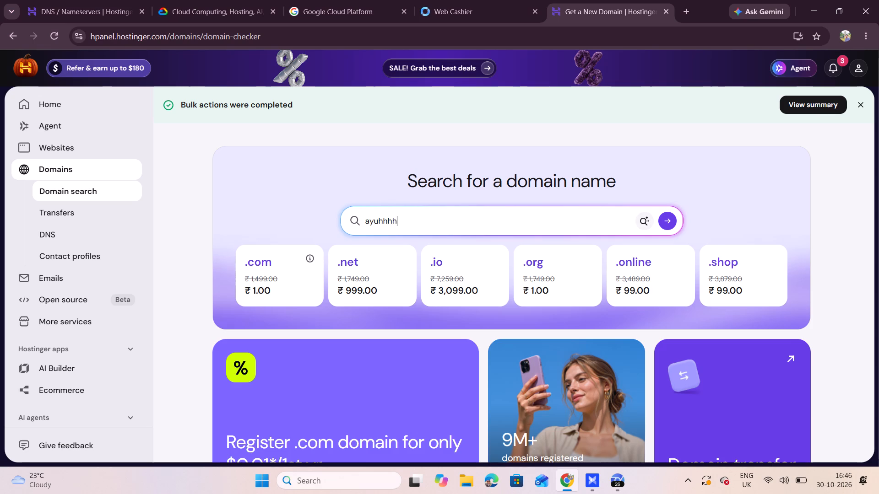
type("ocr")
key("period")
type("online")
left_click(670, 219)
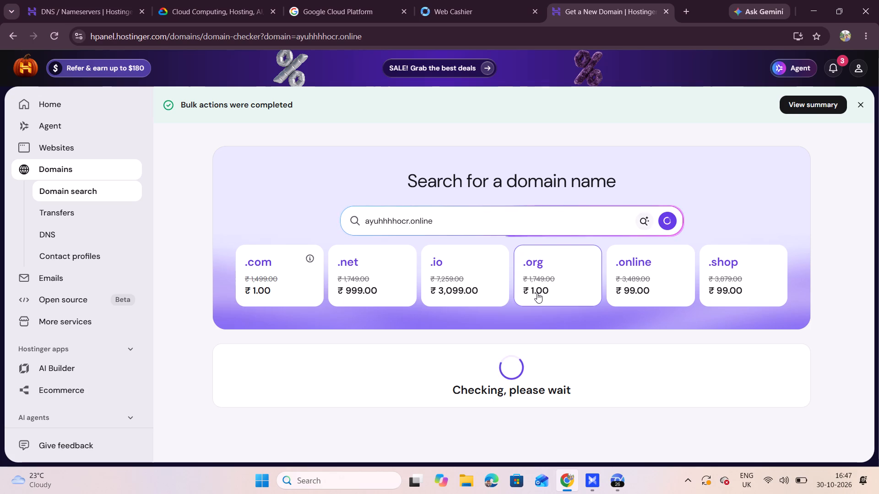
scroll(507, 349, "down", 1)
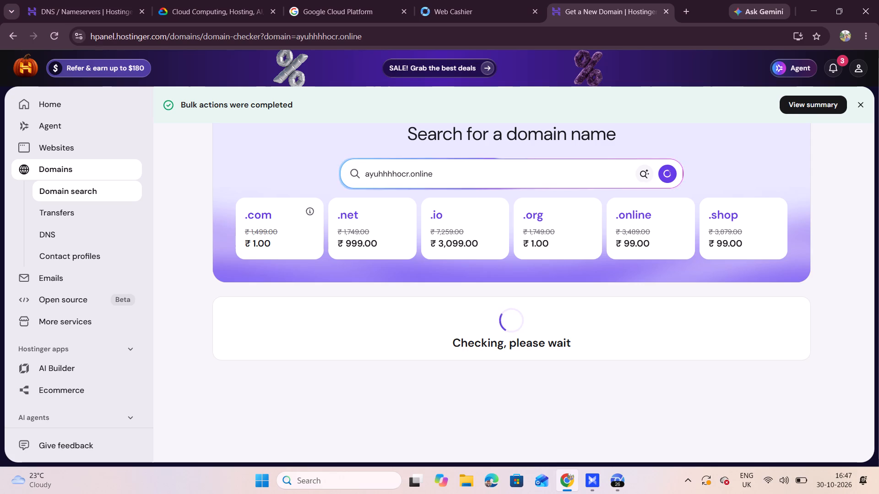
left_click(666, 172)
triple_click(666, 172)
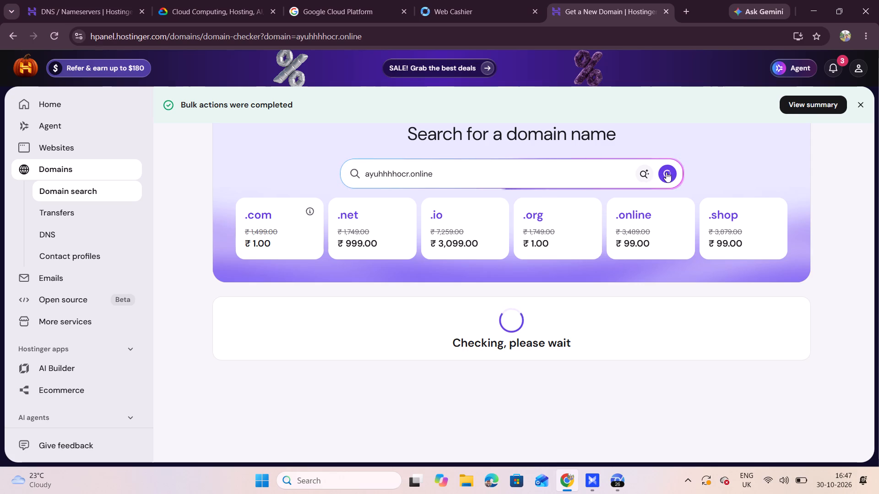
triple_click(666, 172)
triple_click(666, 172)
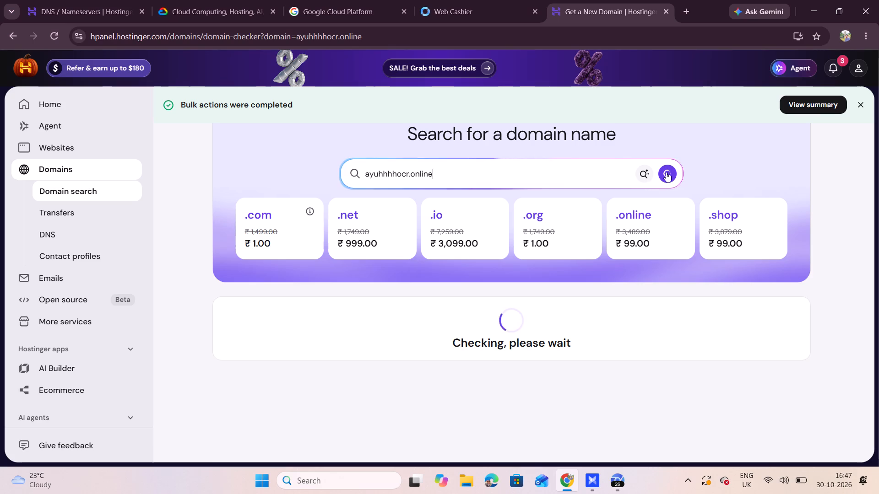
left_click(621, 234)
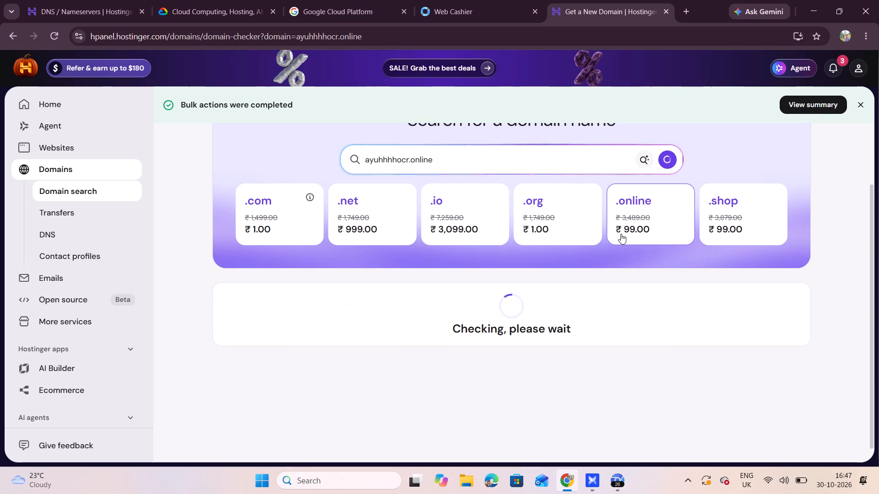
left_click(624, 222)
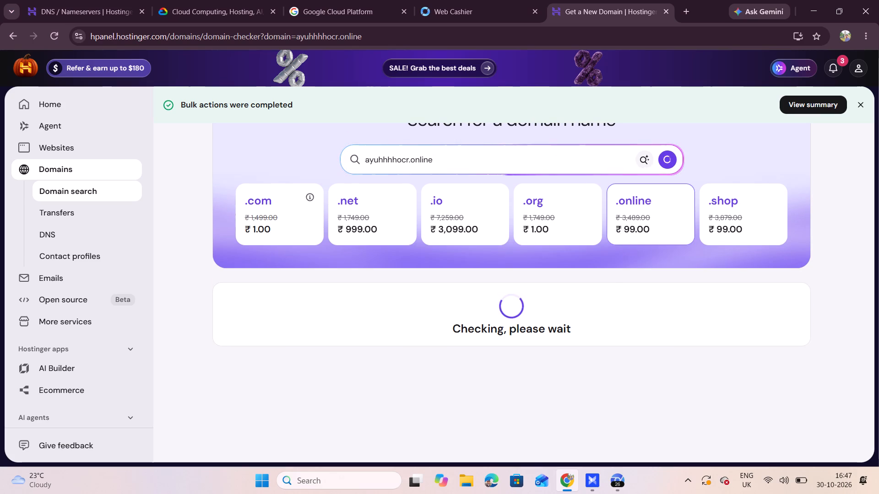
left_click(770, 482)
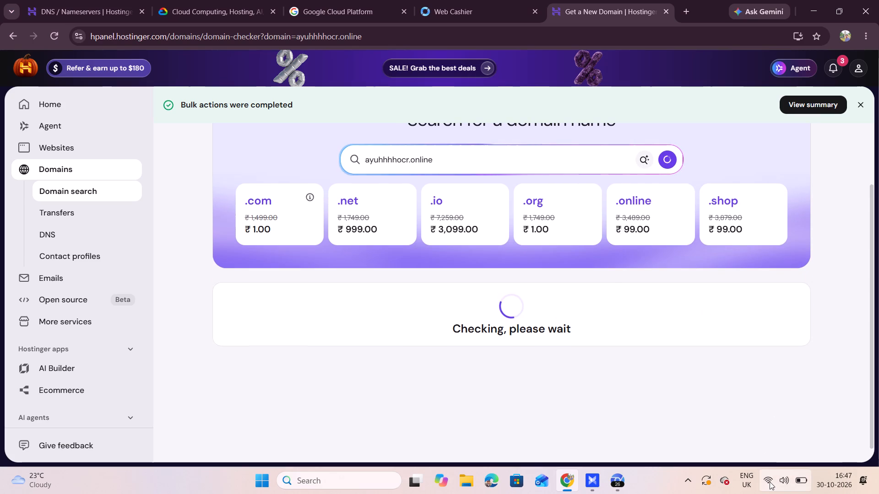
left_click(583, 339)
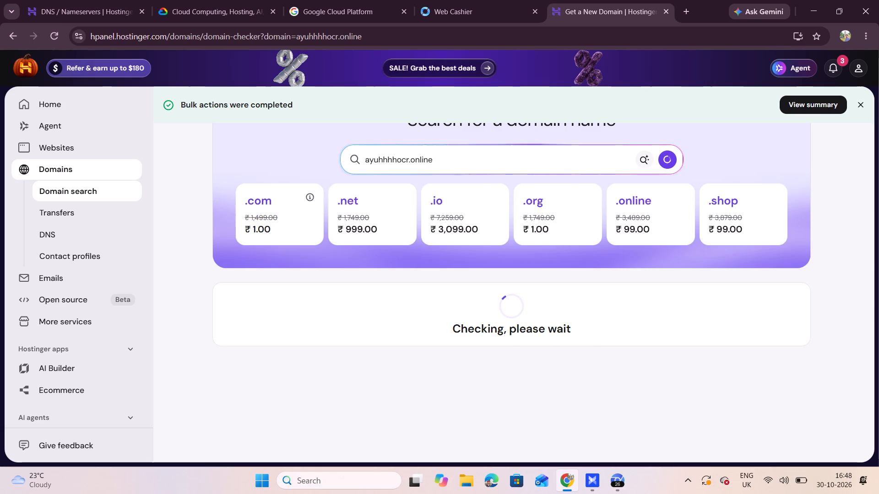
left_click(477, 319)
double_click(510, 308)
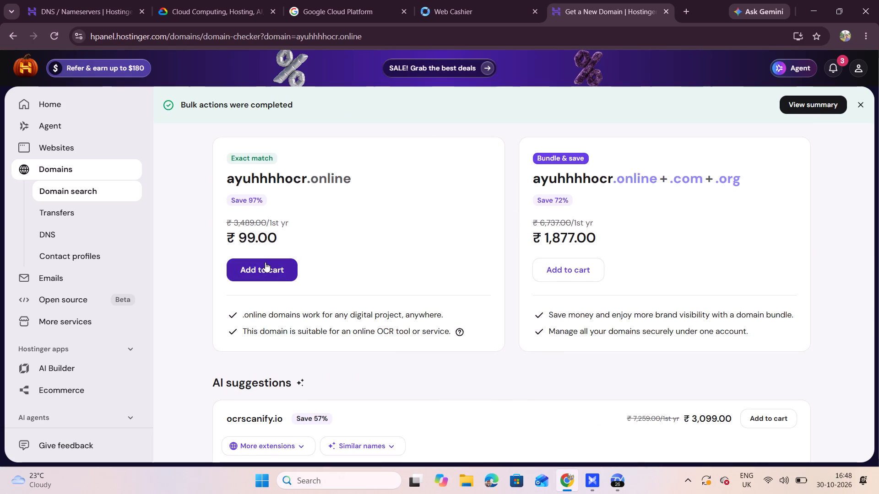
Order the exact-match domain ayuhhhhocr.online for 1 year and submit the payment with the saved UPI method.
left_click(265, 262)
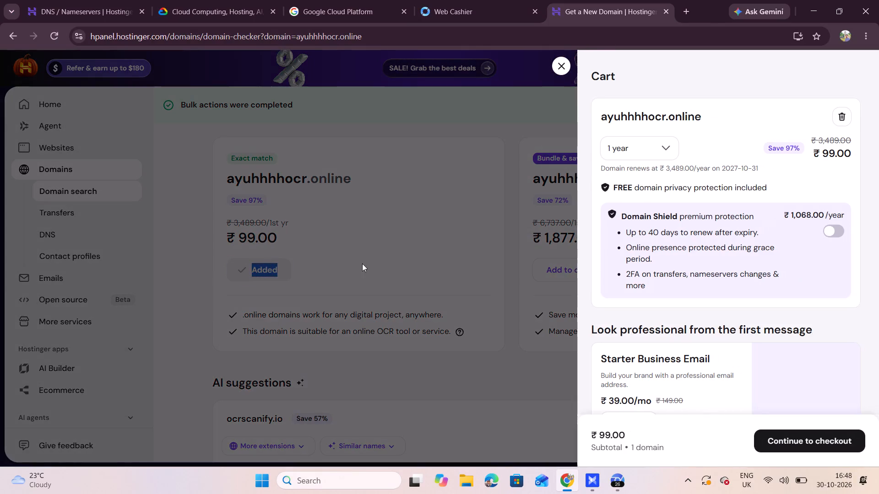
left_click(787, 448)
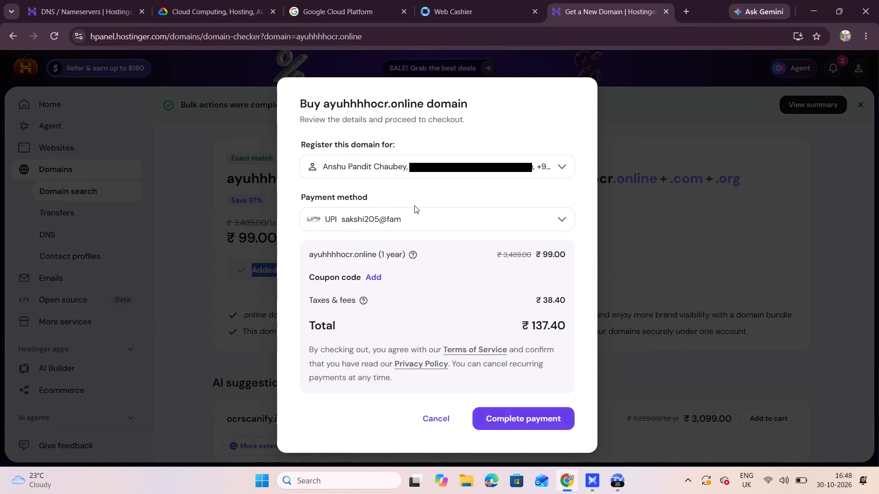
left_click(521, 432)
left_click(511, 420)
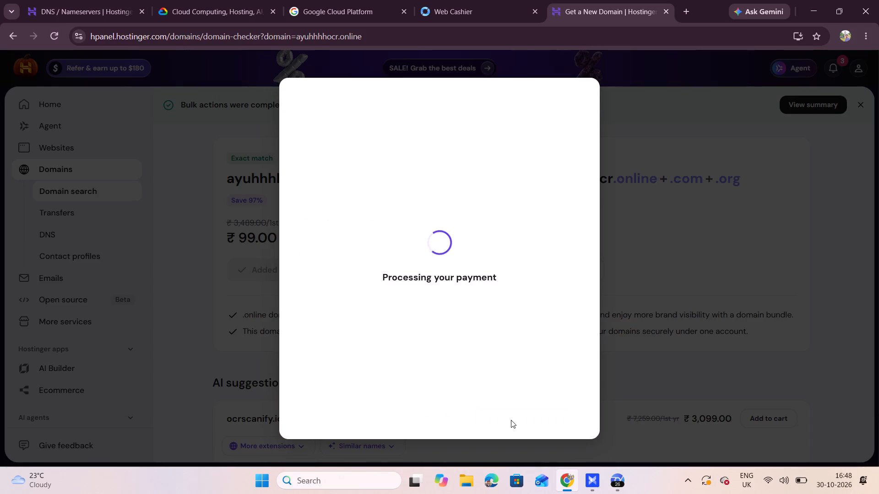
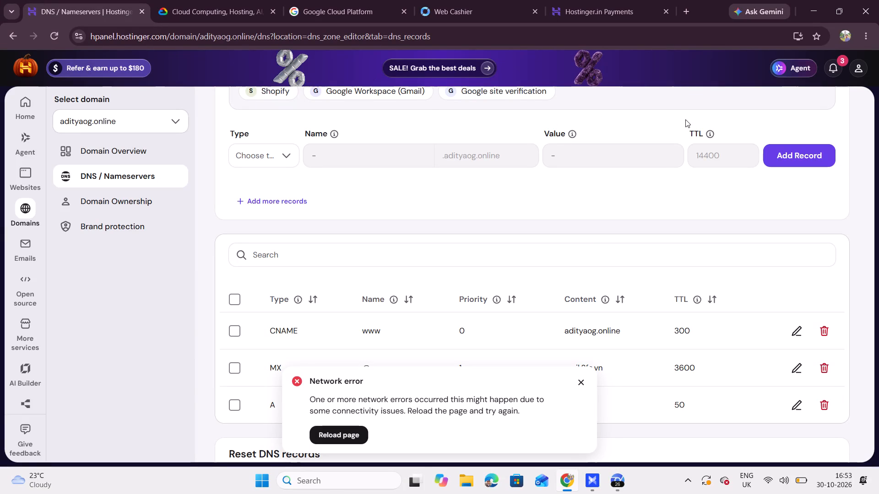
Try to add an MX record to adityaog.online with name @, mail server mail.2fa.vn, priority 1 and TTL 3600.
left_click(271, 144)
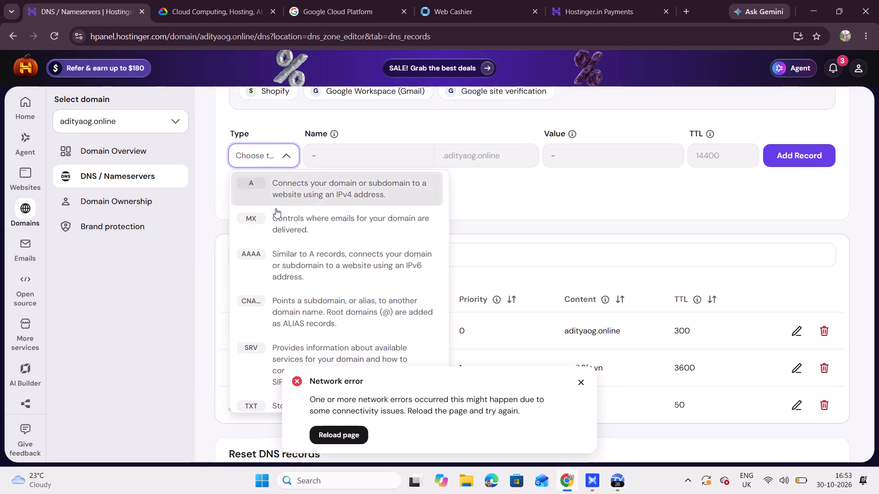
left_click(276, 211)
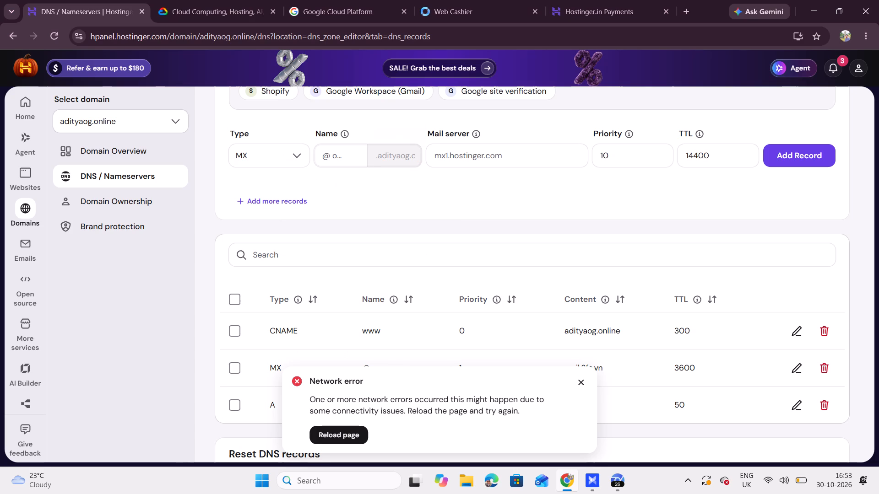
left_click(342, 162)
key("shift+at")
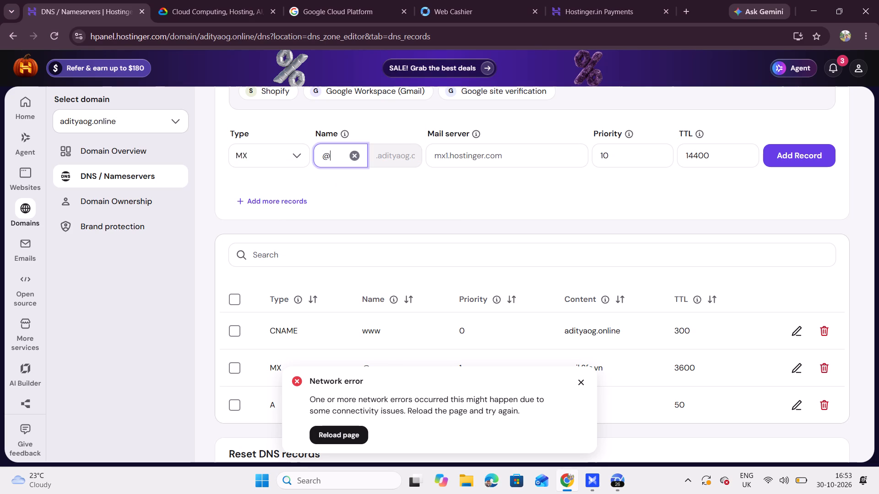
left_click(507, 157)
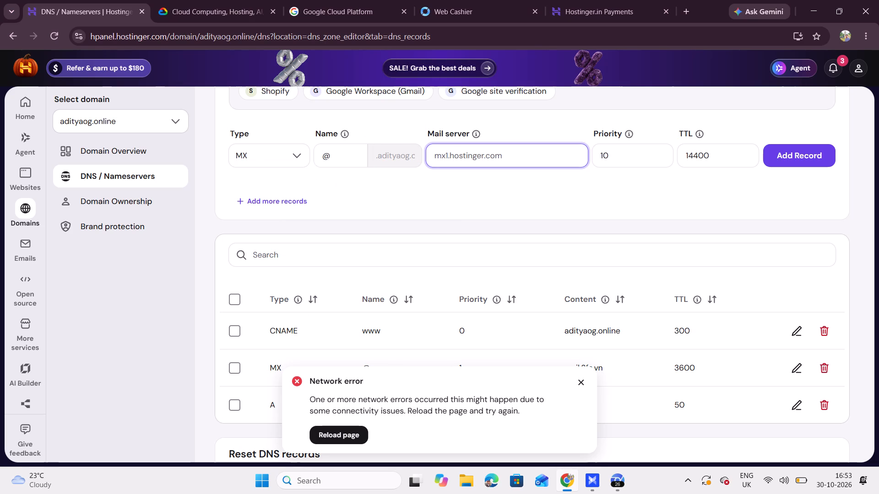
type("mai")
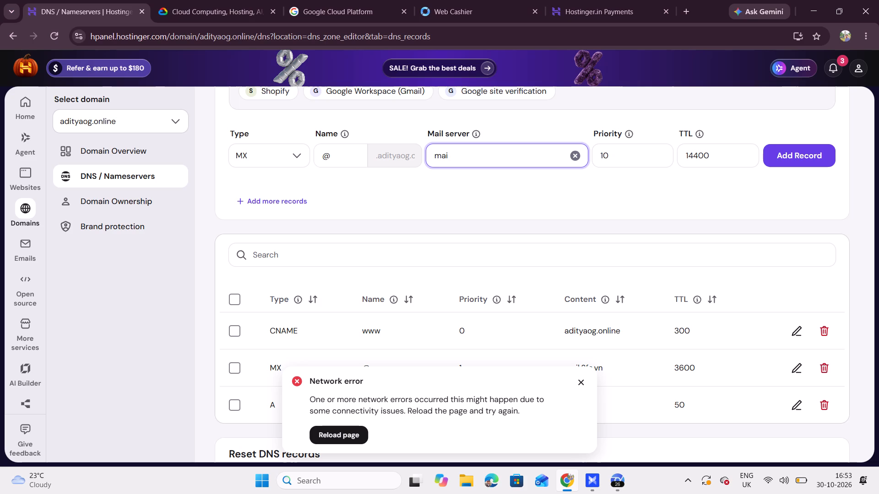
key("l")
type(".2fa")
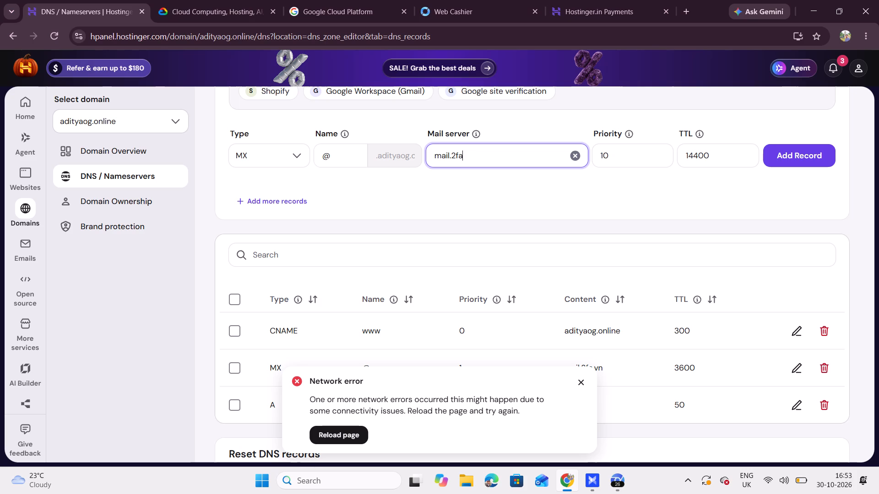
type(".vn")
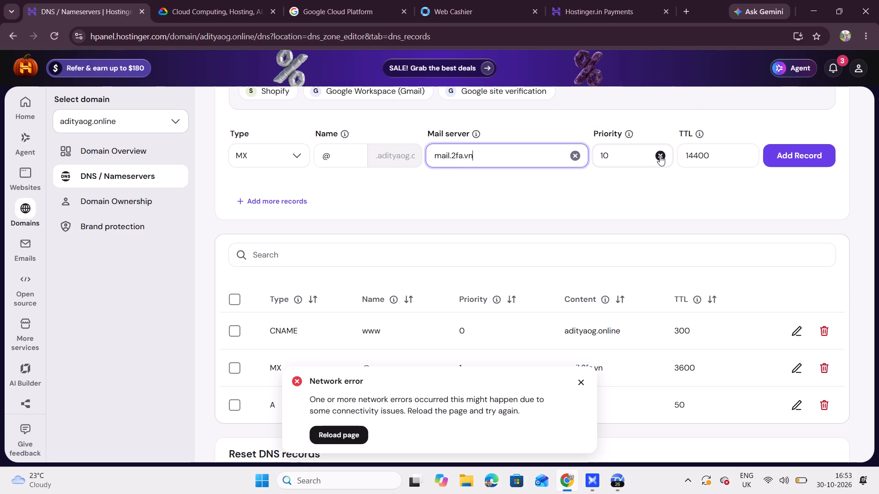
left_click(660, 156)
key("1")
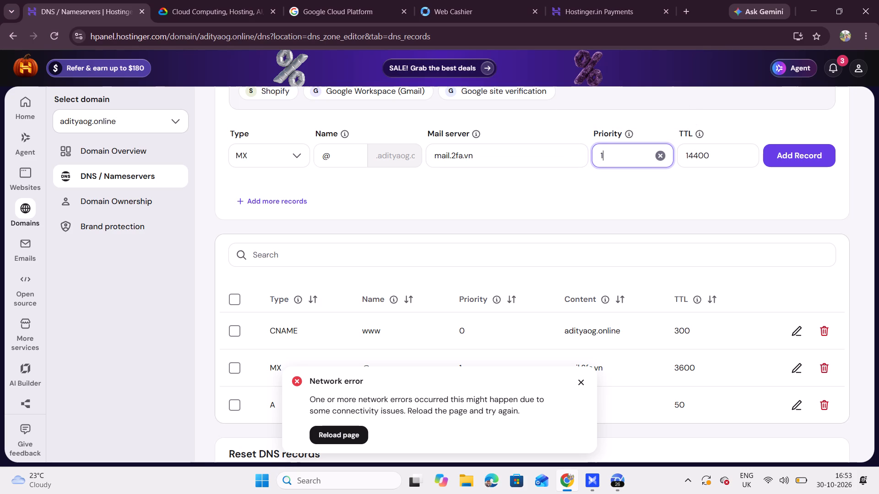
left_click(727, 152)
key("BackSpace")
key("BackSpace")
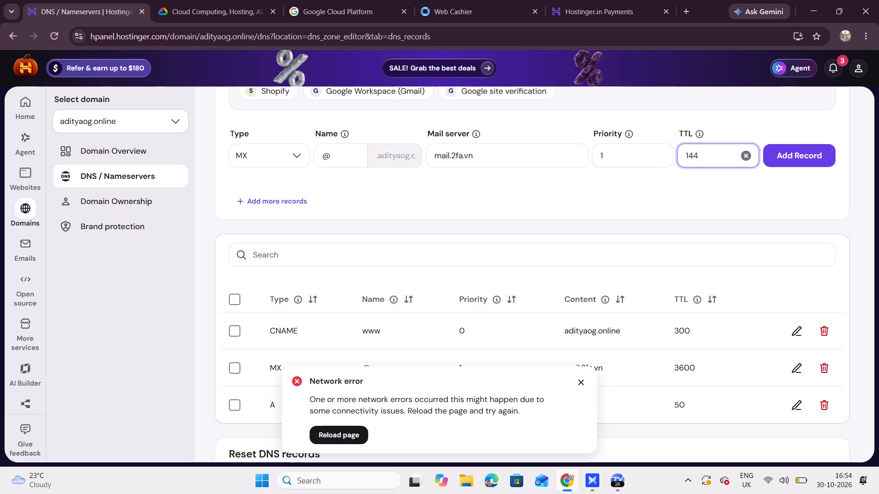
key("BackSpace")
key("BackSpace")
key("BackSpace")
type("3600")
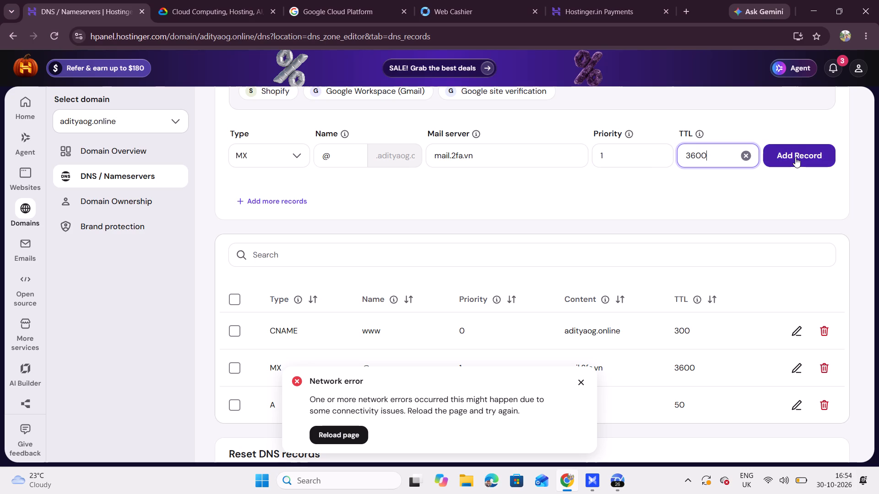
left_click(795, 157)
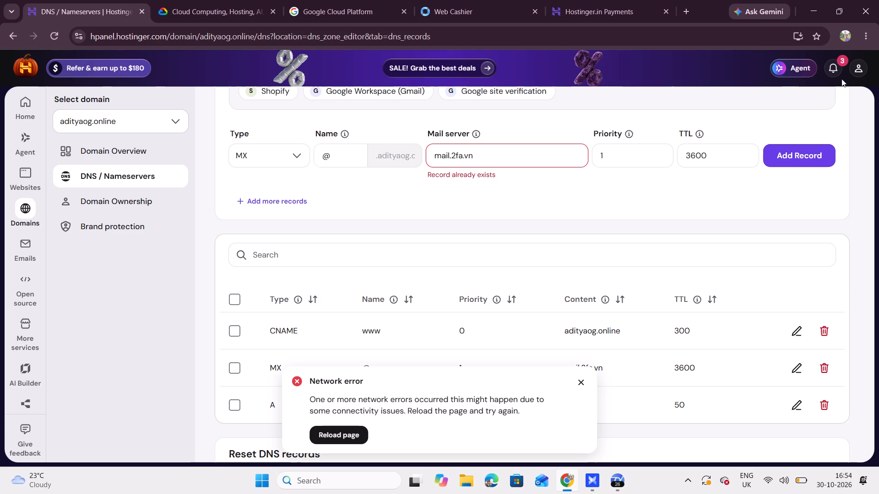
Look through the domain selector on the DNS page for another domain to manage.
left_click(119, 125)
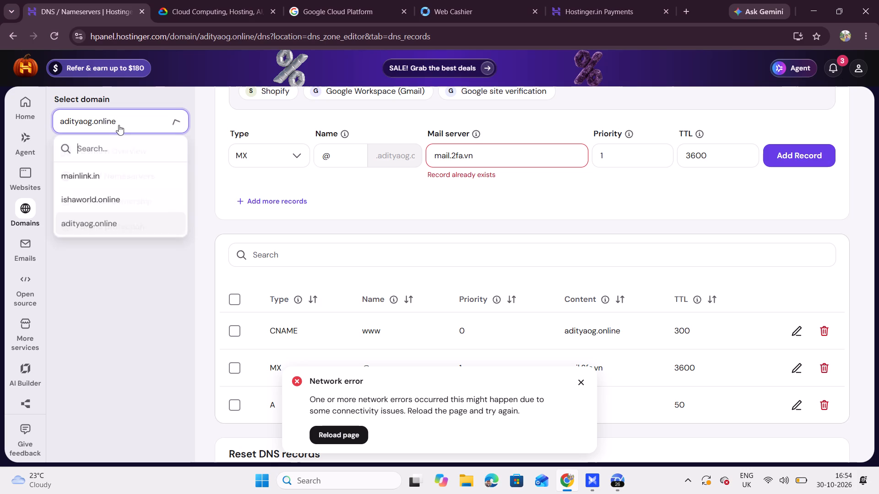
scroll(106, 206, "down", 1)
scroll(106, 206, "up", 1)
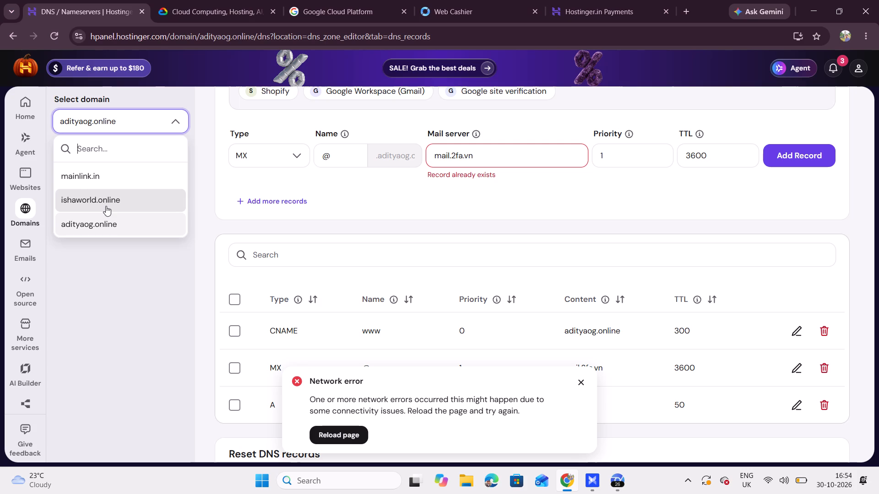
scroll(106, 206, "up", 1)
left_click(63, 92)
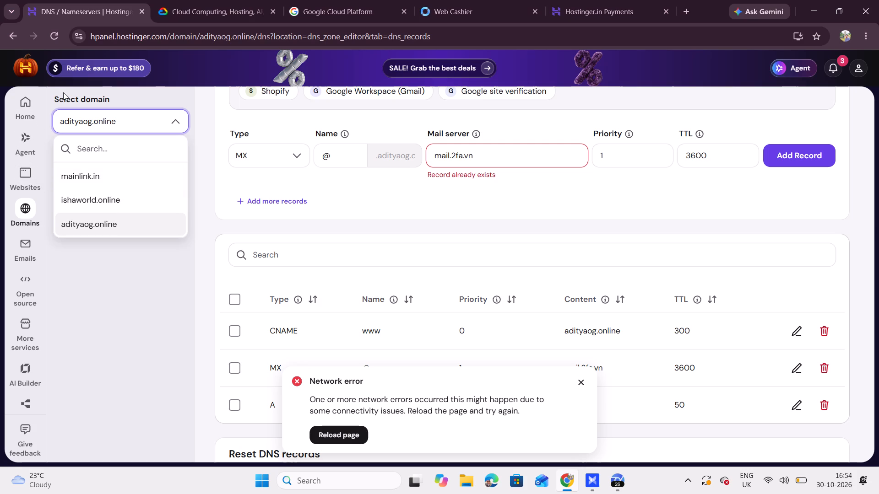
scroll(378, 182, "up", 6)
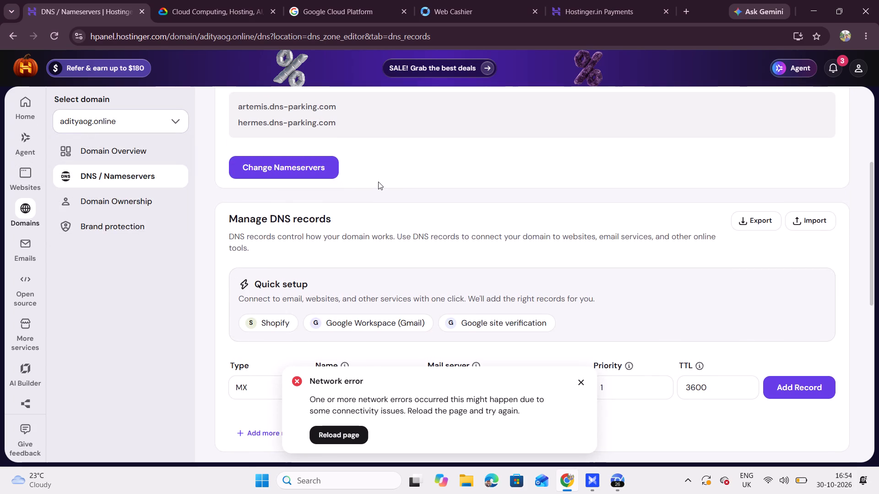
scroll(378, 182, "up", 2)
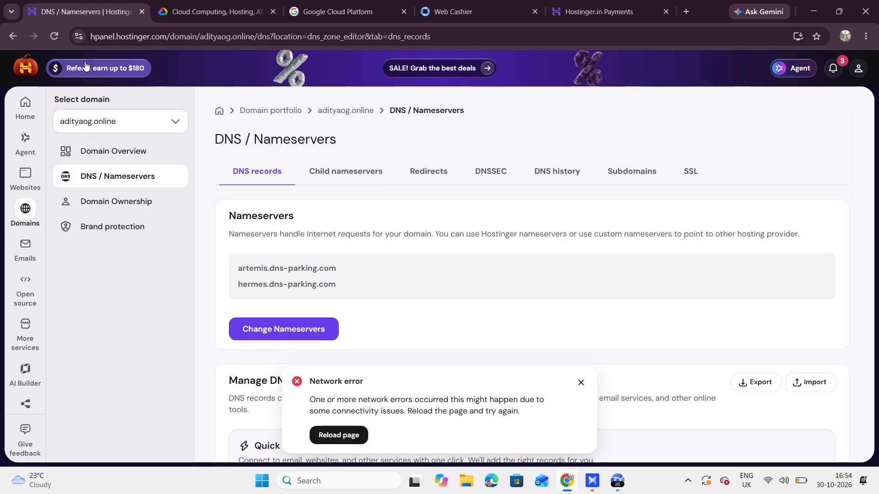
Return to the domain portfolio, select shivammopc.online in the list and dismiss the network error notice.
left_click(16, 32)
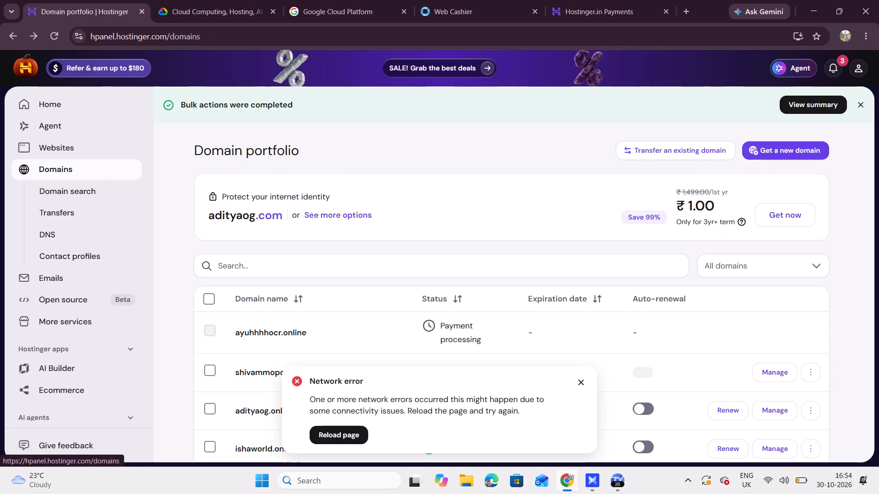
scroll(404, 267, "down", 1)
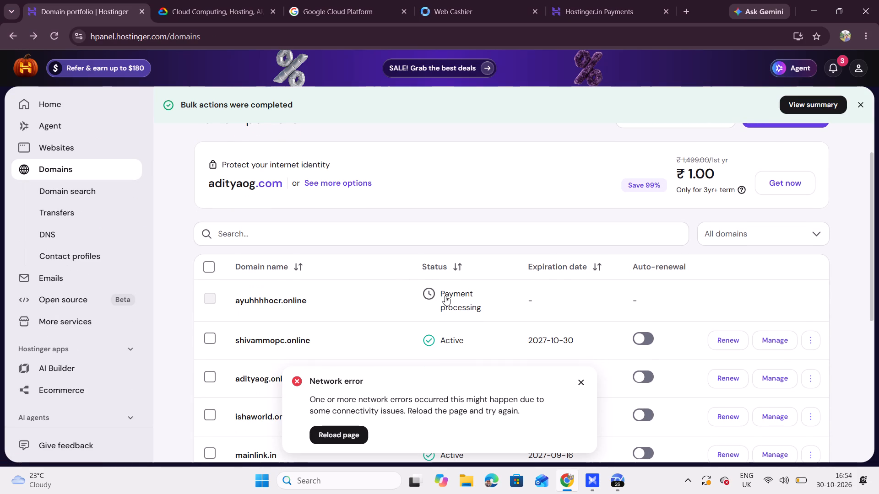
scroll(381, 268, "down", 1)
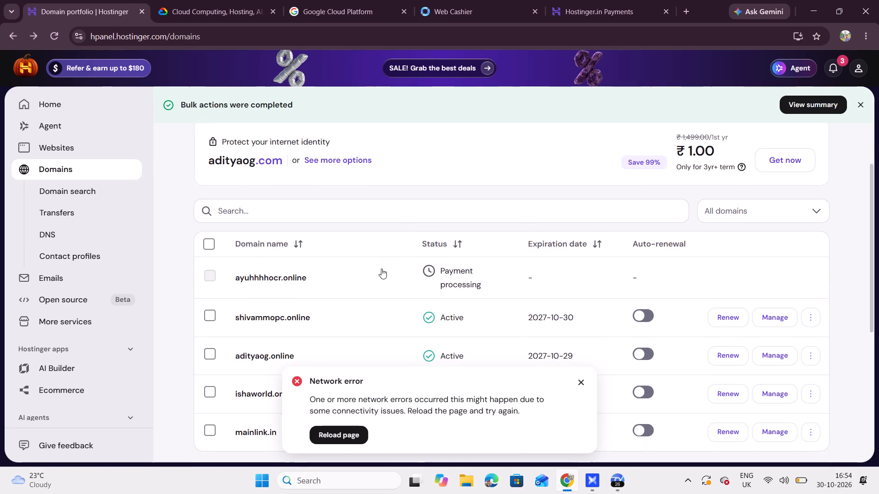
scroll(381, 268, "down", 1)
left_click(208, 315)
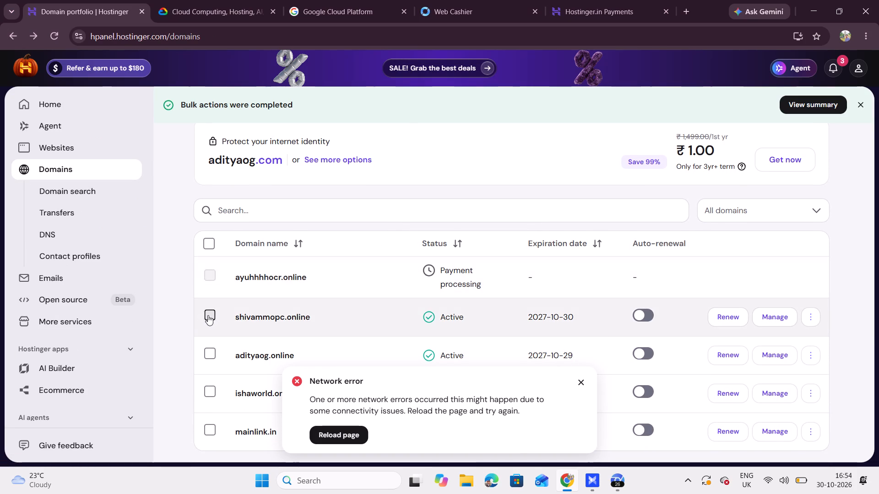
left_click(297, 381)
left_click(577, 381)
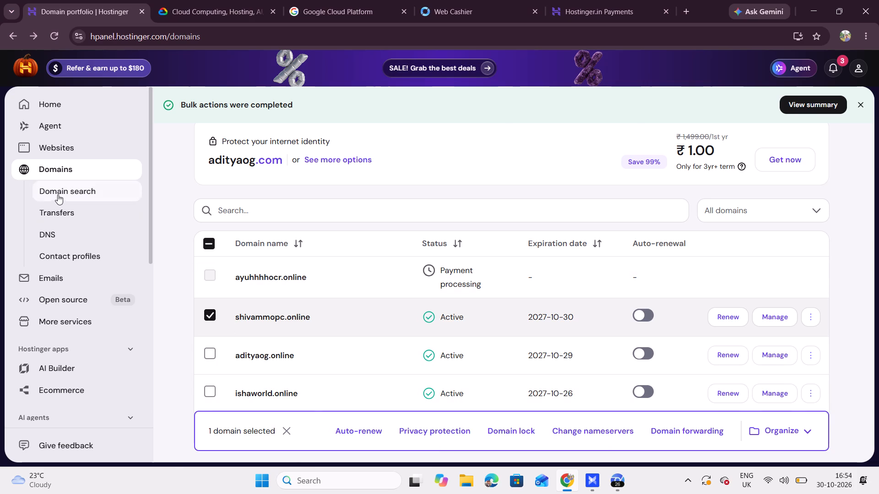
Open the DNS records of shivammopc.online through the DNS Zone Editor.
left_click(56, 229)
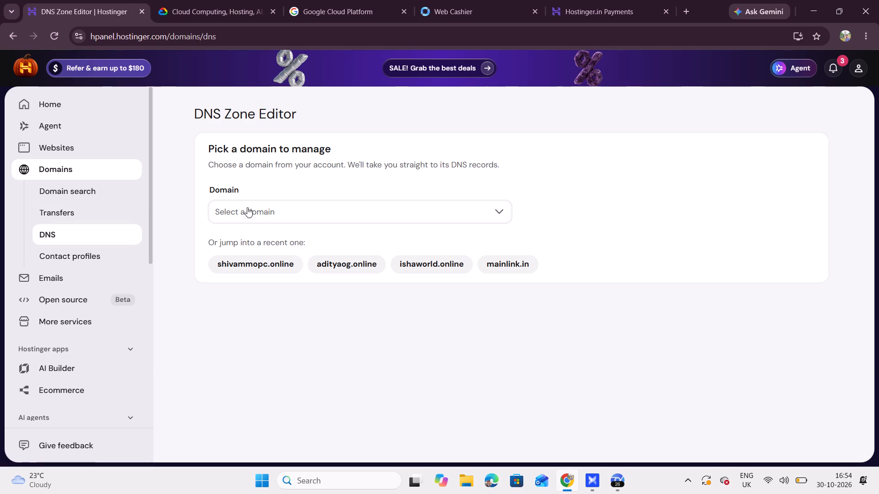
left_click(247, 207)
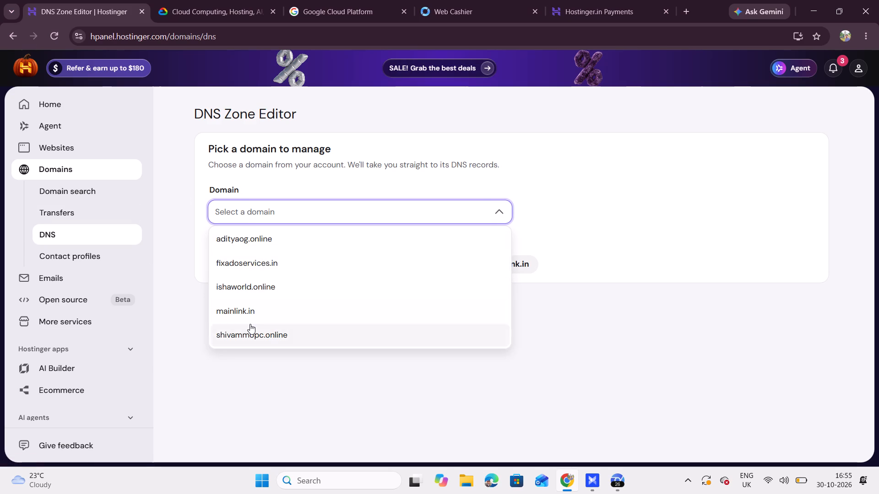
left_click(246, 334)
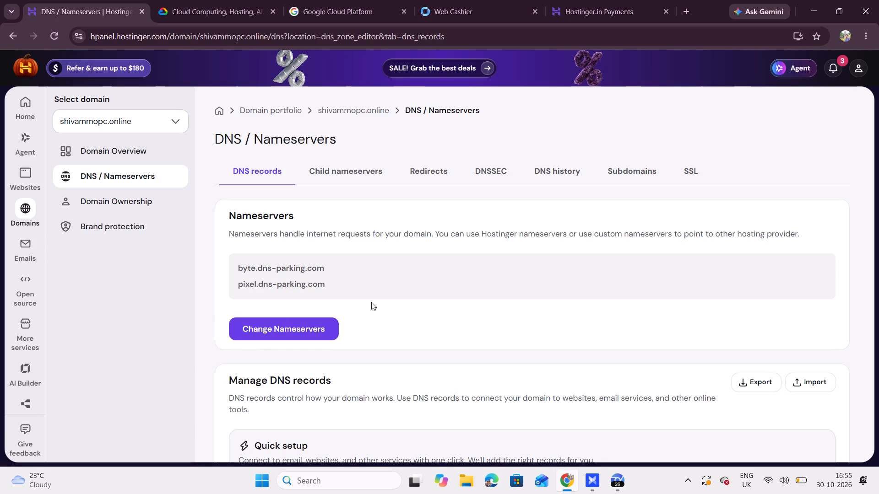
Fill in a new MX record for shivammopc.online with name @ and mail server mail.2fa.vn.
scroll(374, 301, "down", 1)
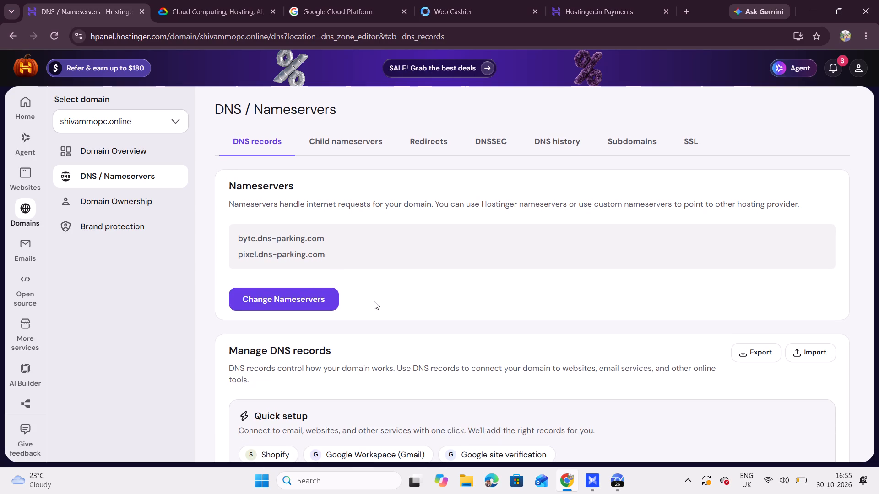
scroll(374, 301, "down", 4)
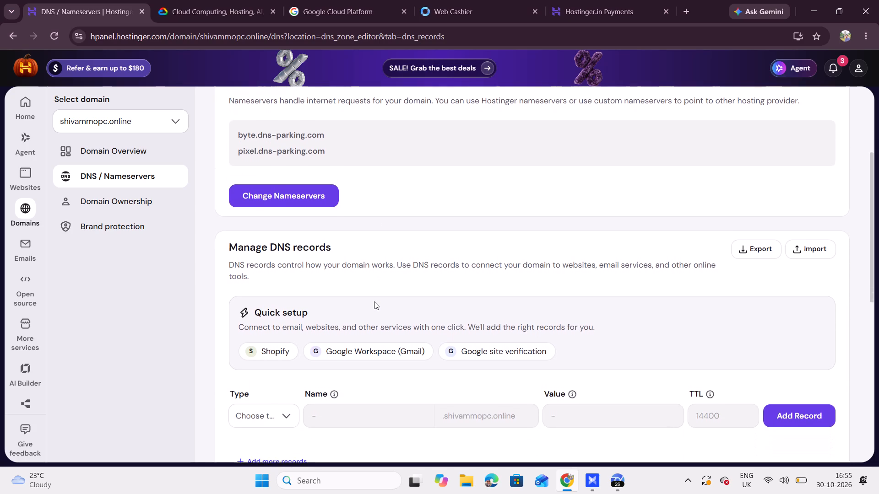
scroll(374, 301, "down", 1)
left_click(281, 381)
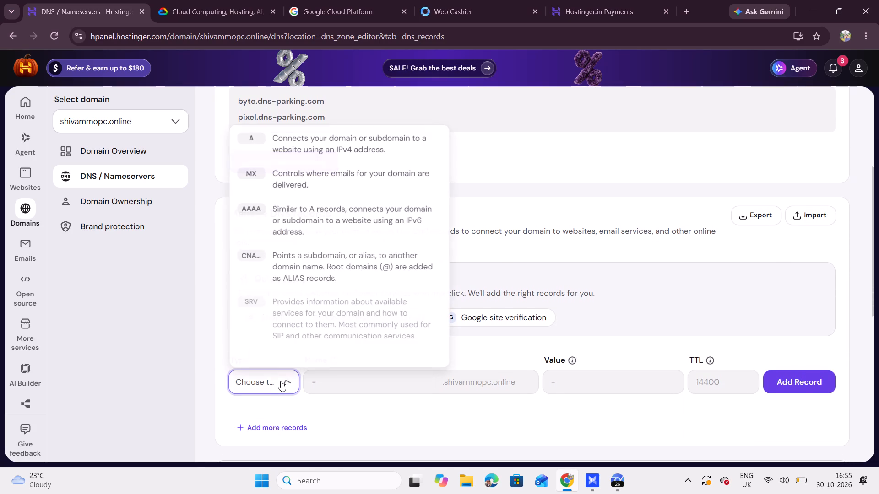
left_click(317, 190)
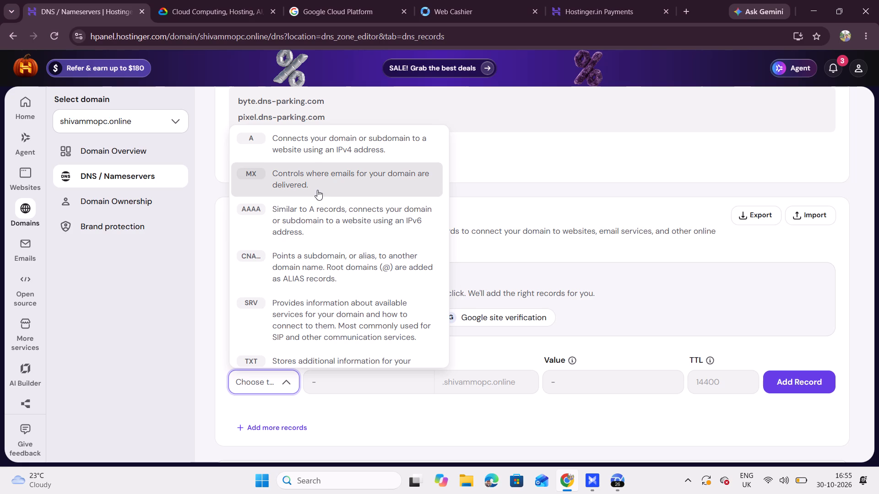
left_click(350, 389)
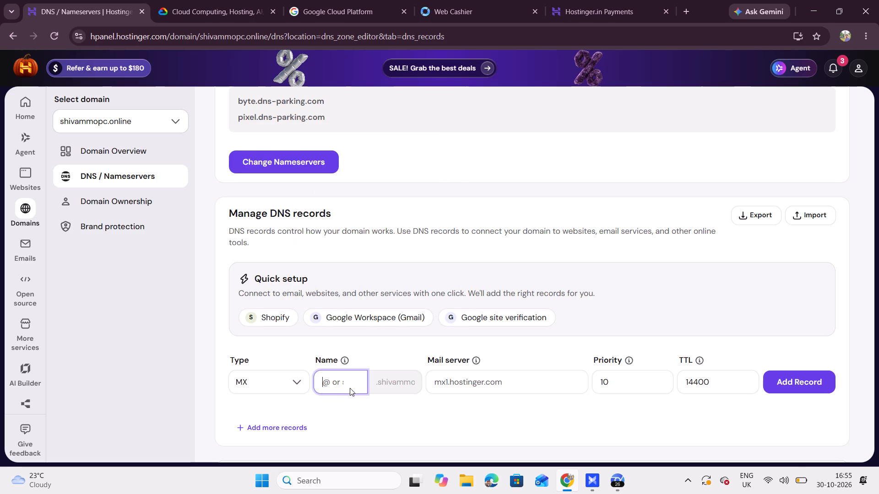
key("shift+at")
left_click(446, 389)
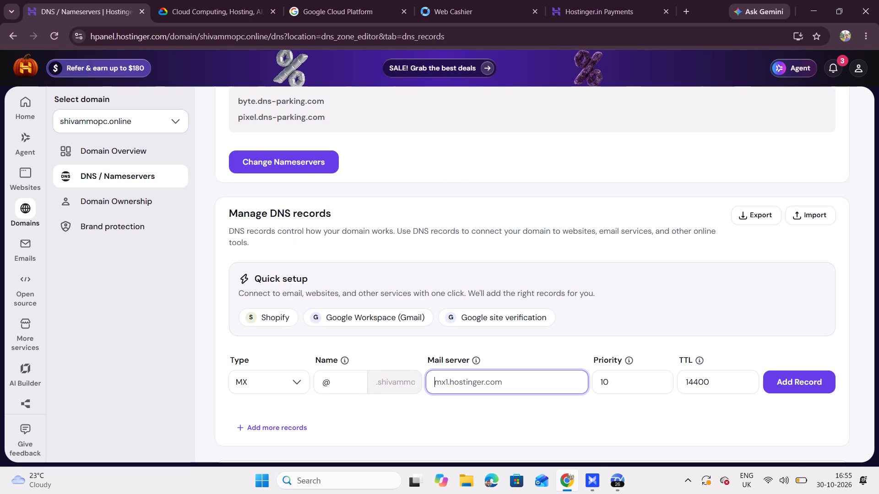
type("mail")
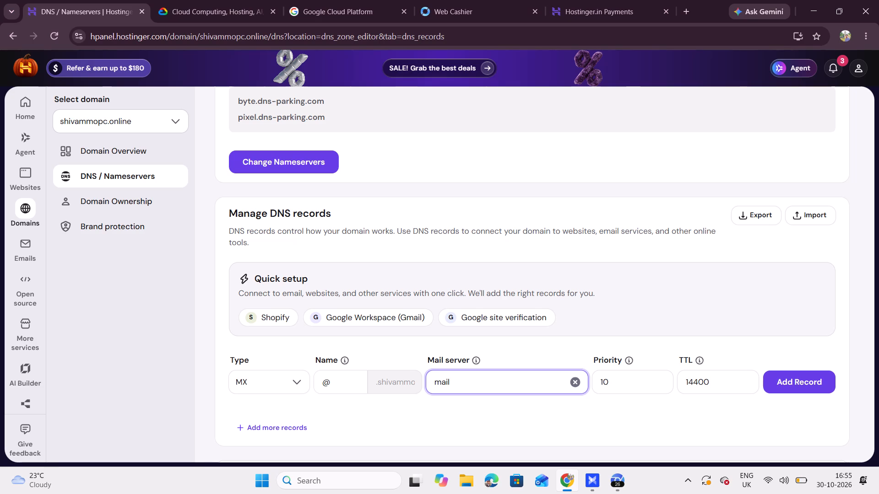
key("period")
type("2fa")
key("period")
type("vn")
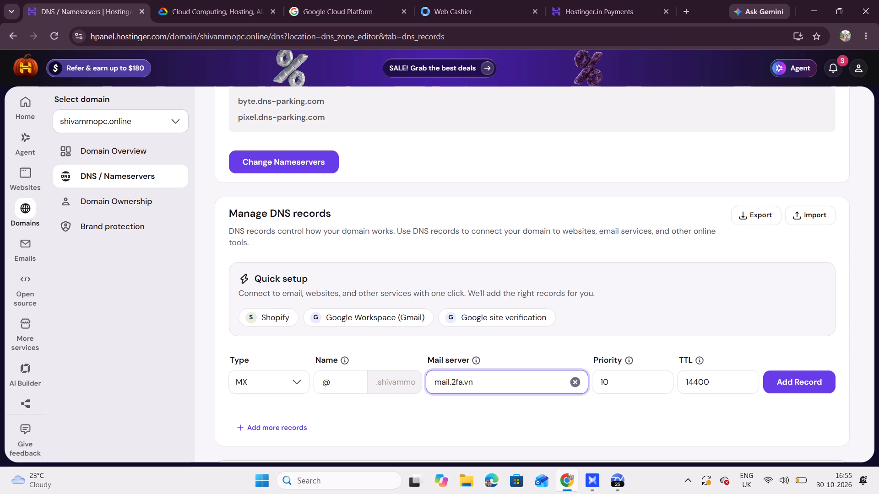
Set the MX record's priority to 1 and its TTL to 3600, and add the record to the domain.
left_click(613, 378)
key("BackSpace")
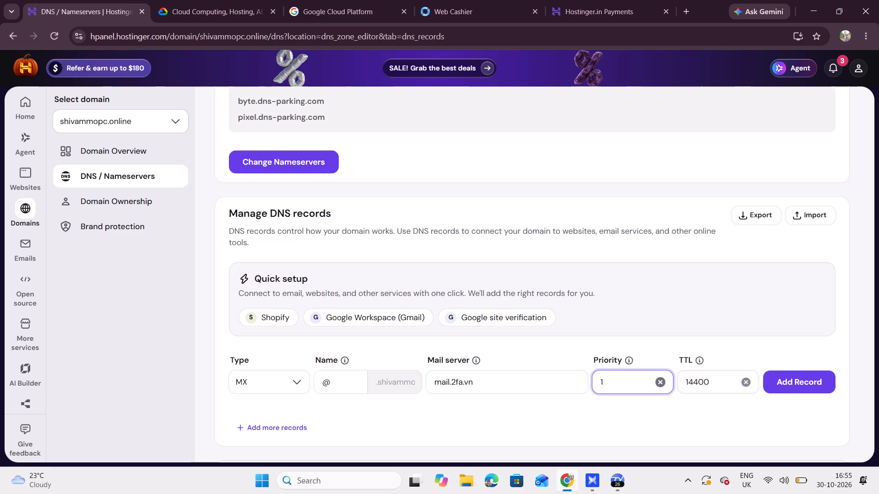
left_click(716, 381)
key("BackSpace")
key("BackSpace")
key("BackSpace")
key("BackSpace")
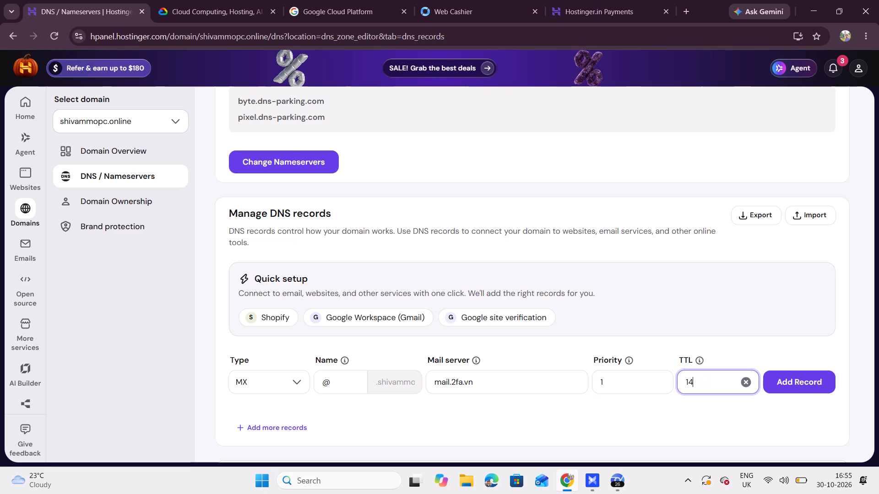
key("BackSpace")
type("36000")
key("BackSpace")
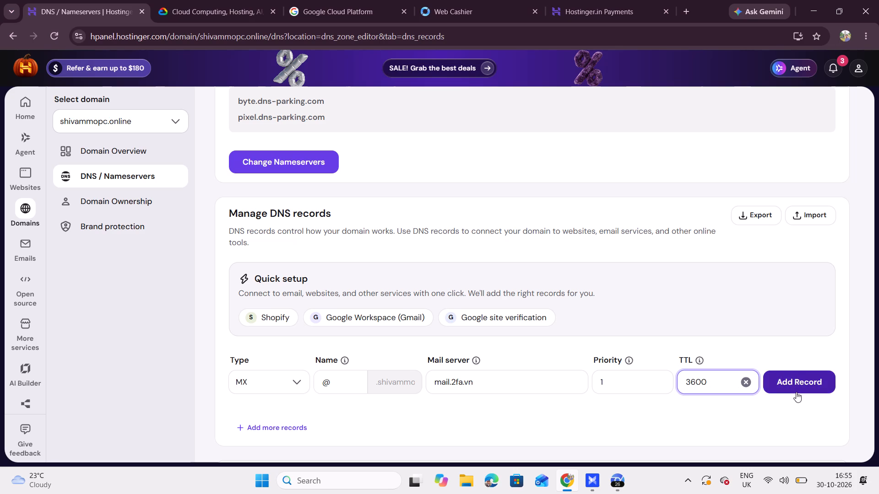
left_click(796, 392)
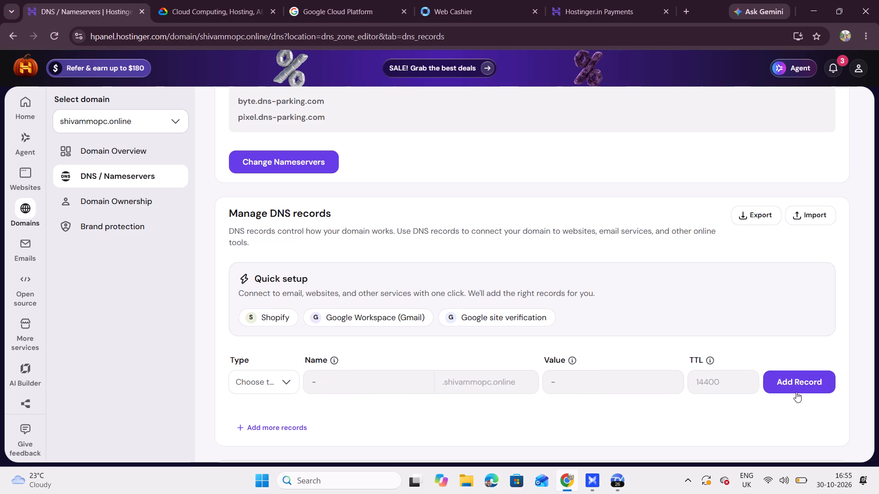
scroll(615, 301, "down", 1)
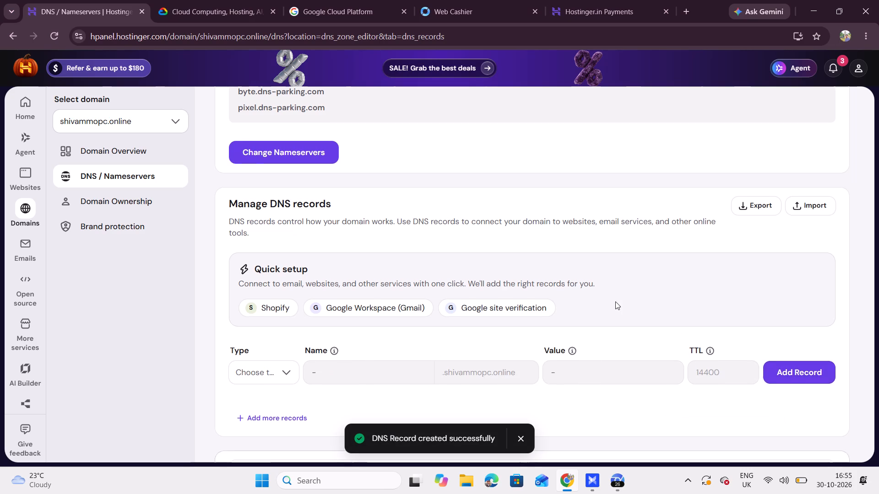
Check the DNS records list of shivammopc.online for the newly added MX record and its priority, content and TTL.
scroll(615, 301, "down", 2)
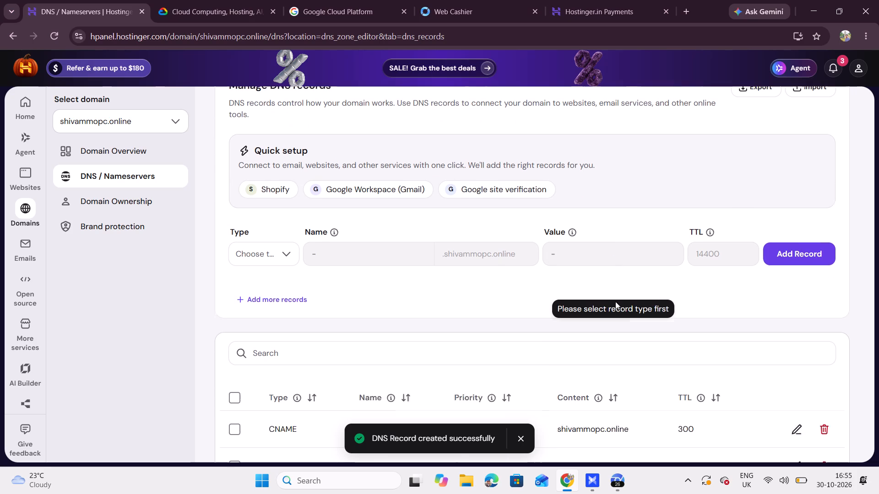
scroll(615, 301, "down", 2)
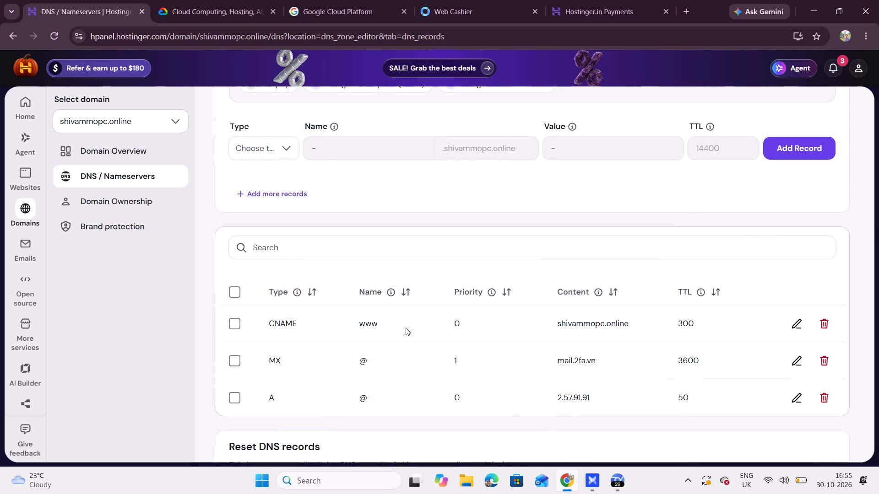
scroll(406, 328, "down", 1)
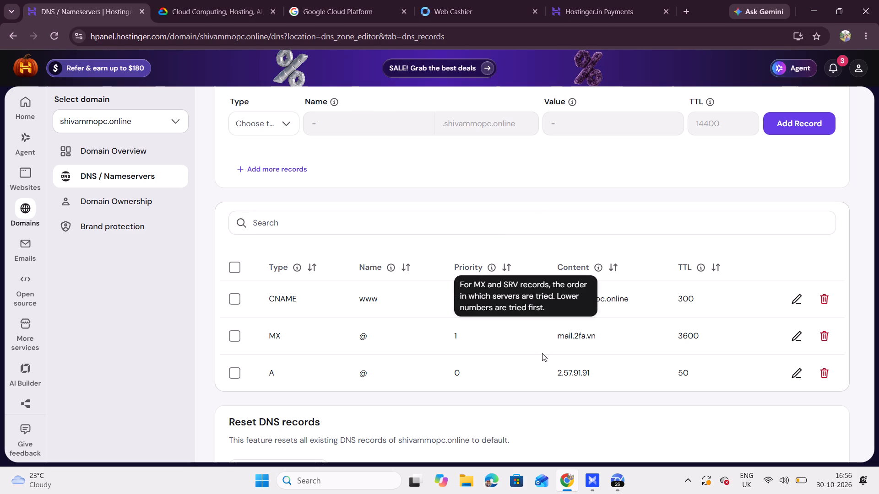
scroll(634, 353, "up", 3)
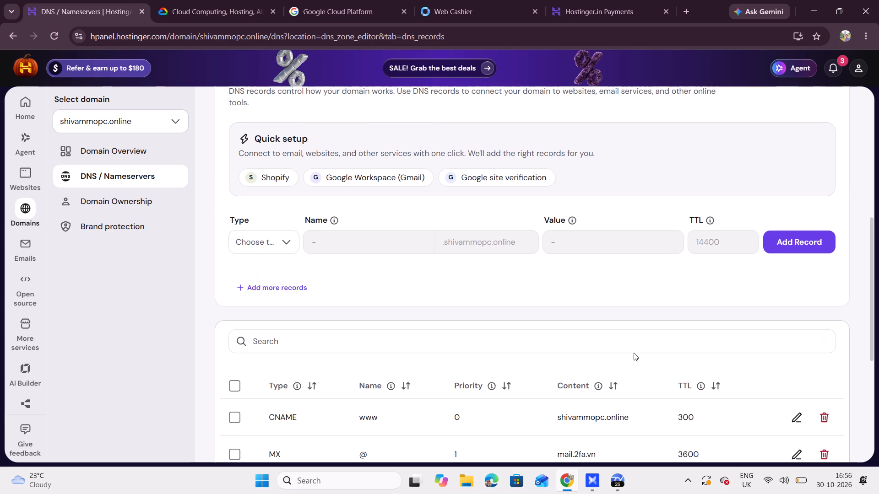
scroll(634, 353, "up", 3)
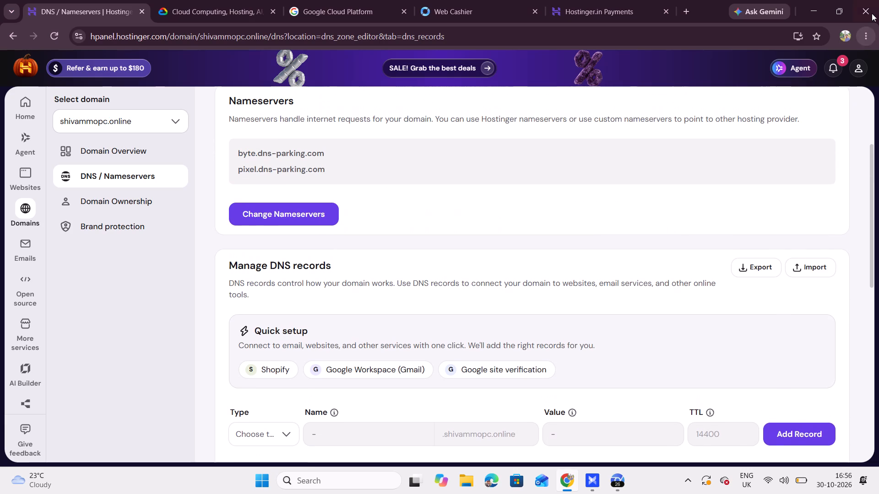
Close the browser window with the domain's DNS settings.
left_click(871, 12)
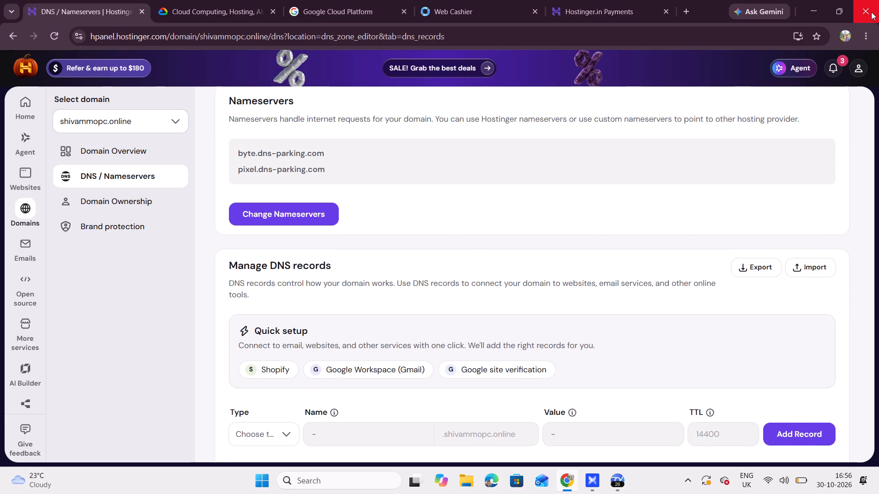